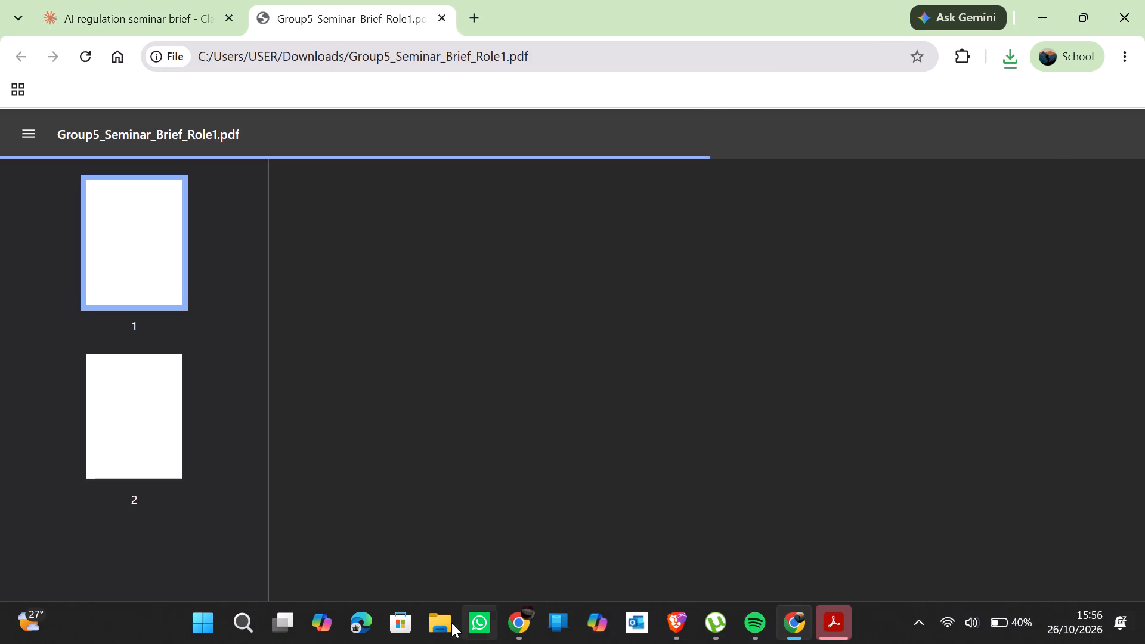
Open the Group5_Seminar_Brief_Role1 PDF from the Downloads folder in Word just once, accept its conversion to an editable document, and maximize it.
click(450, 623)
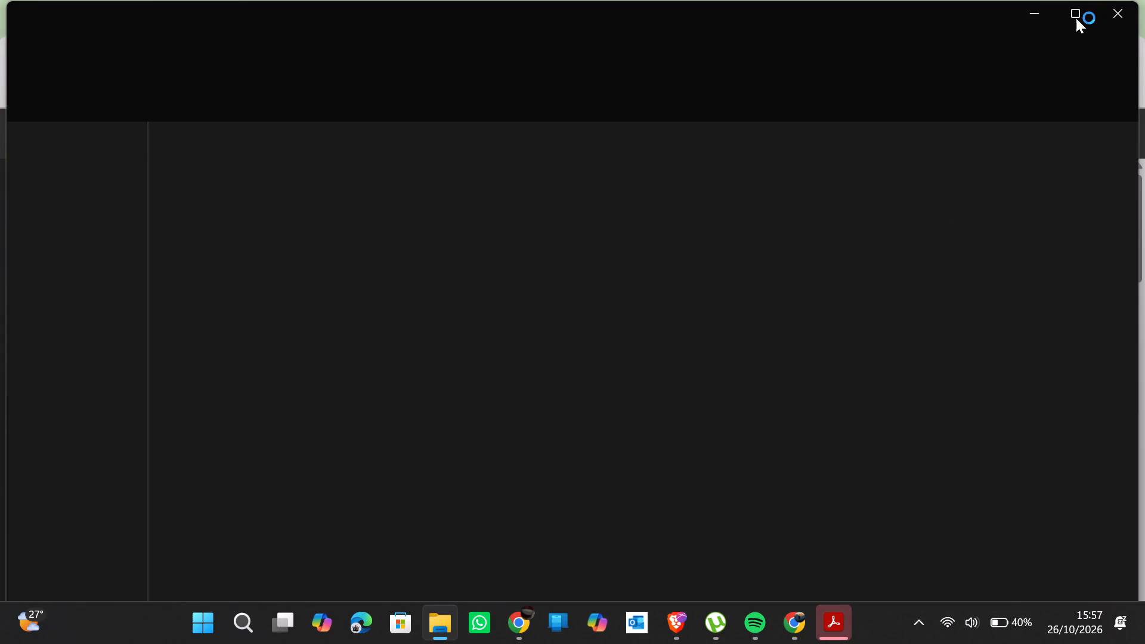
click(1075, 18)
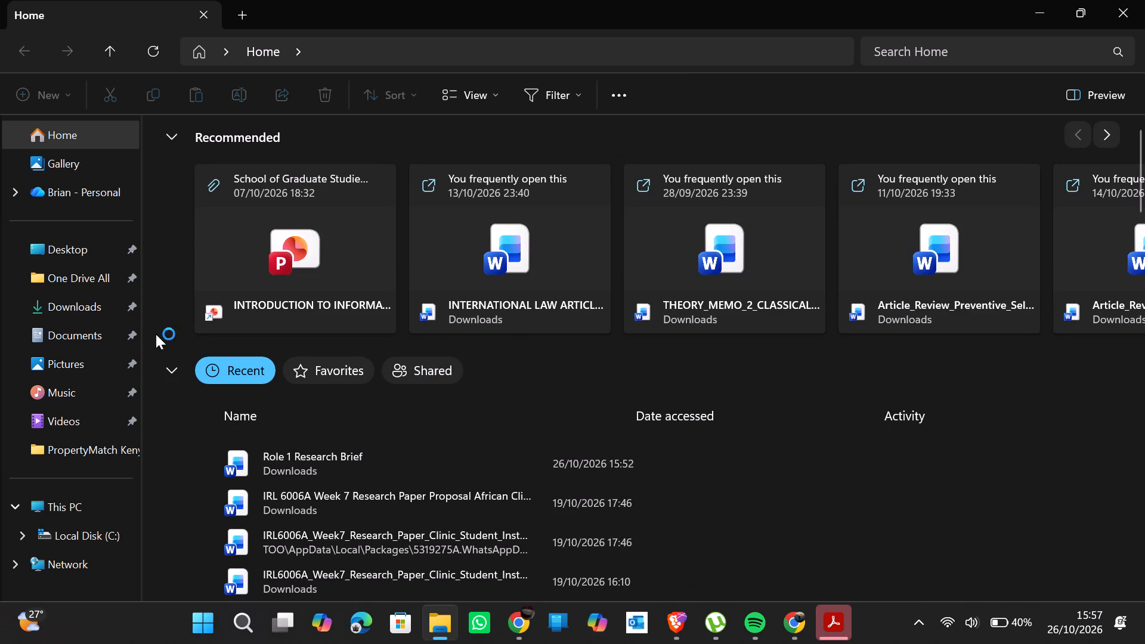
click(89, 302)
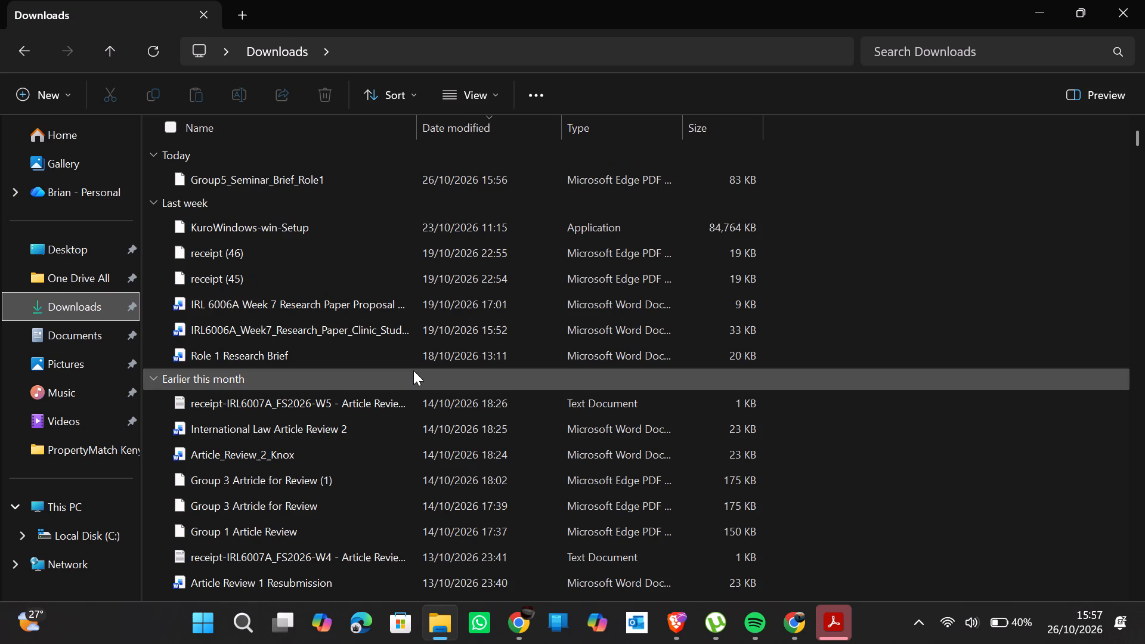
right_click(333, 180)
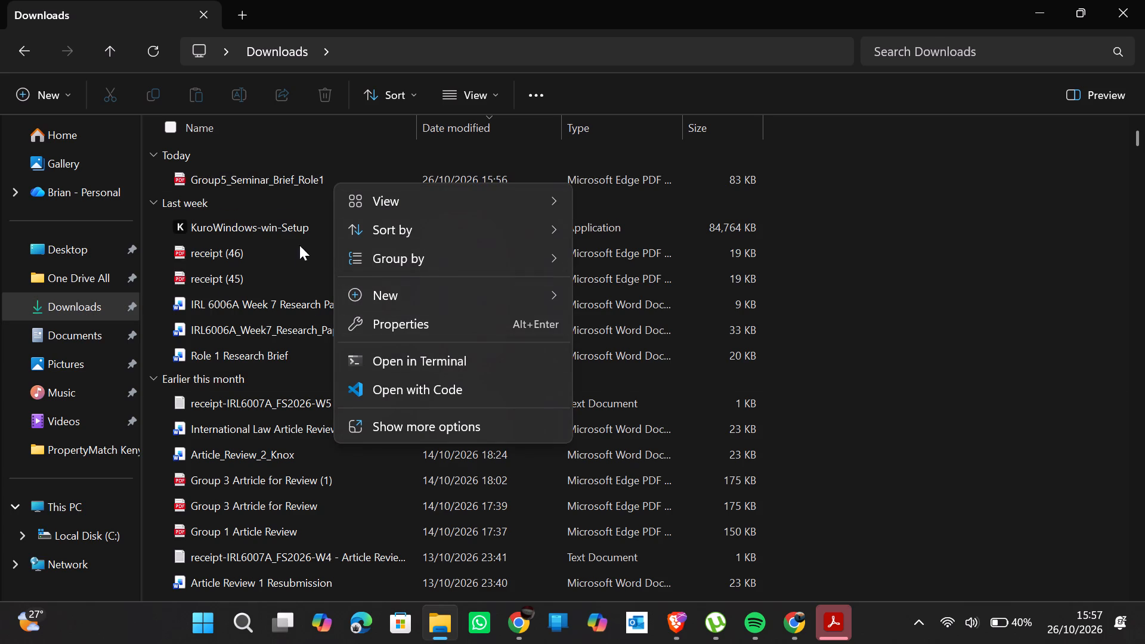
right_click(267, 183)
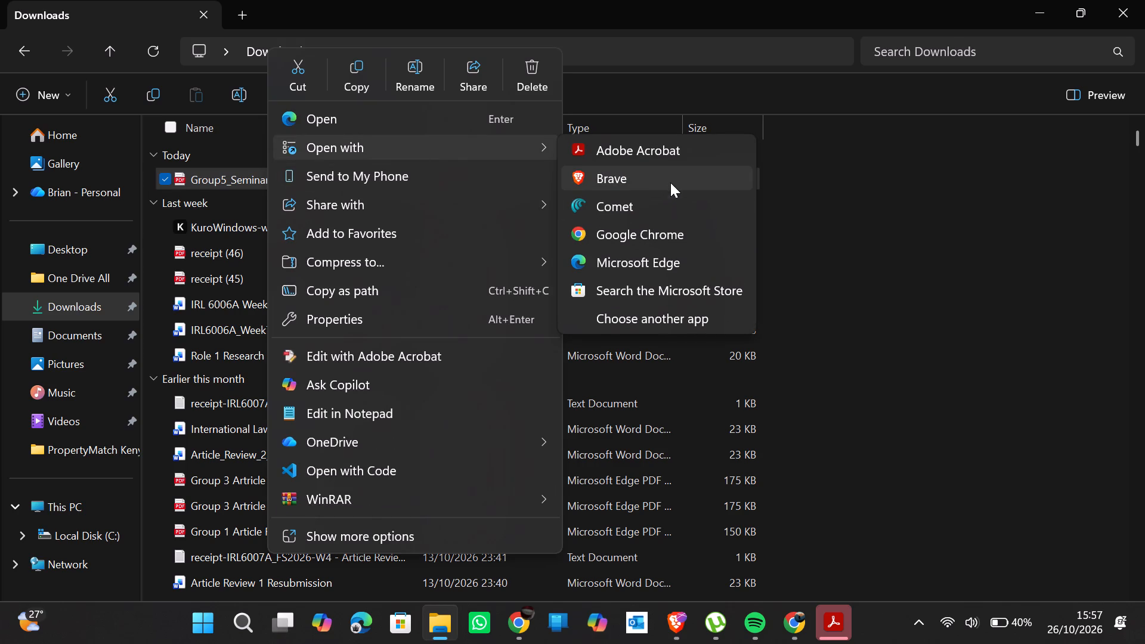
click(640, 320)
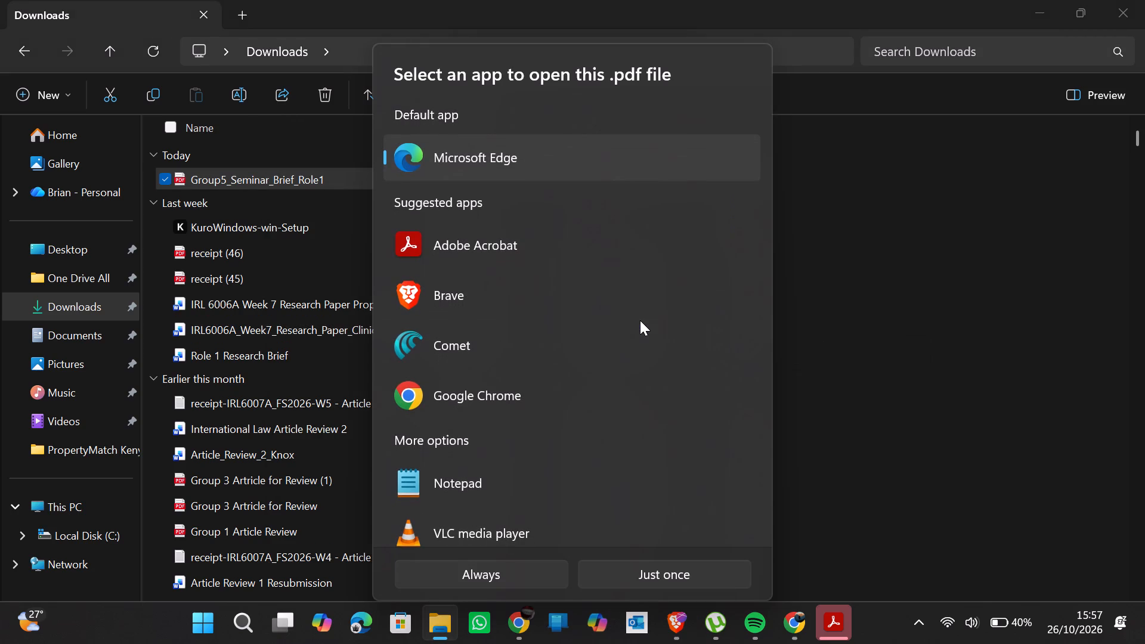
scroll(549, 430, down, 3)
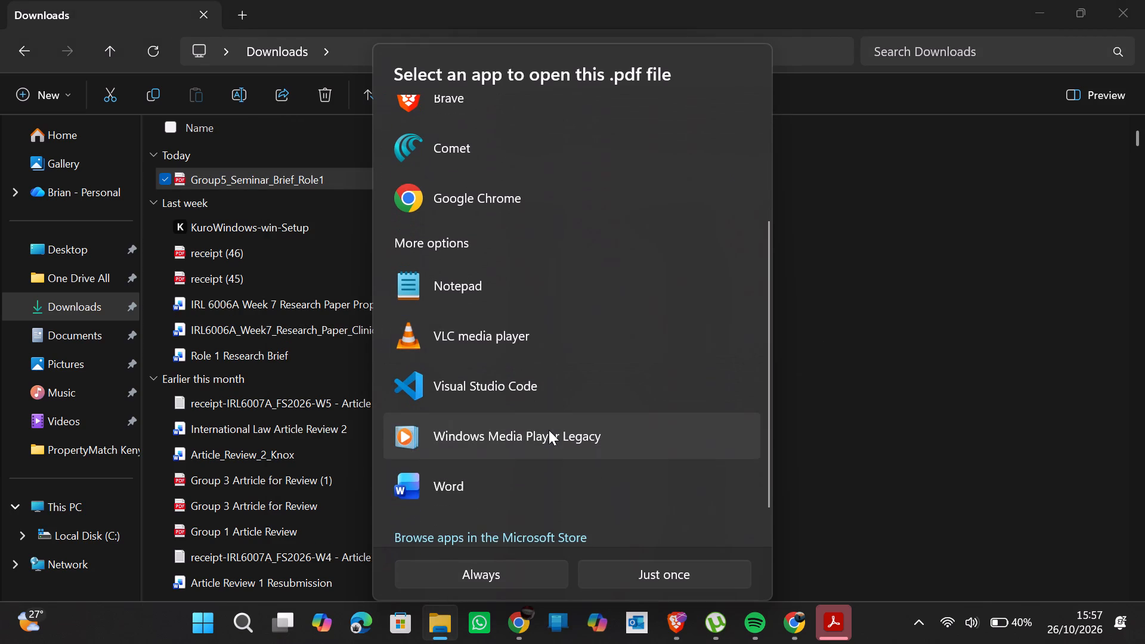
click(454, 486)
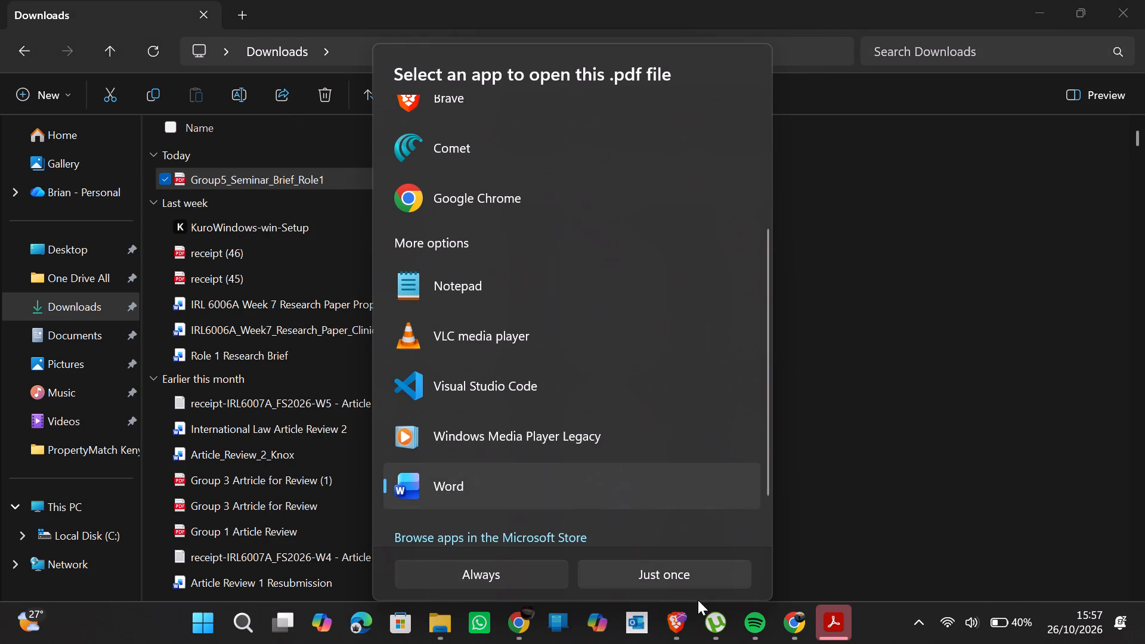
click(682, 575)
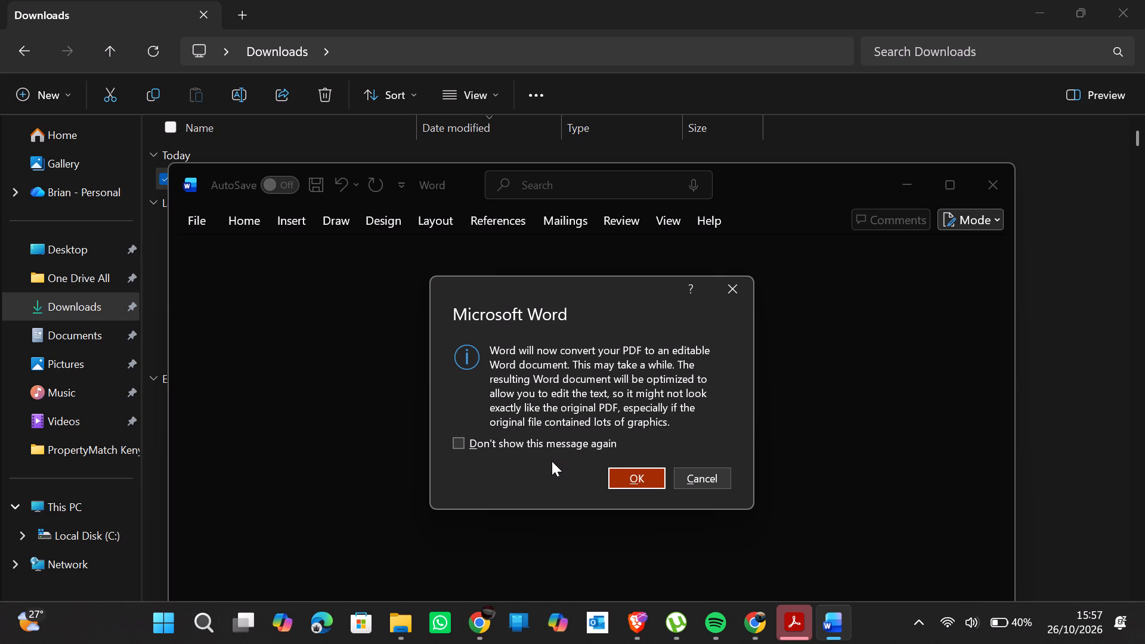
click(636, 472)
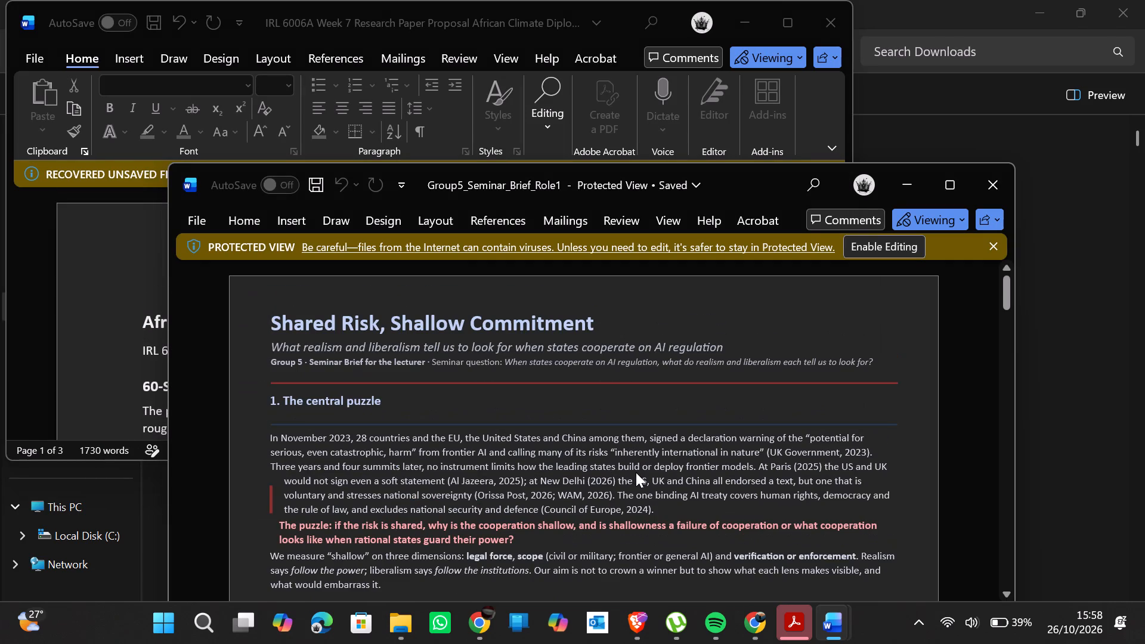
click(952, 182)
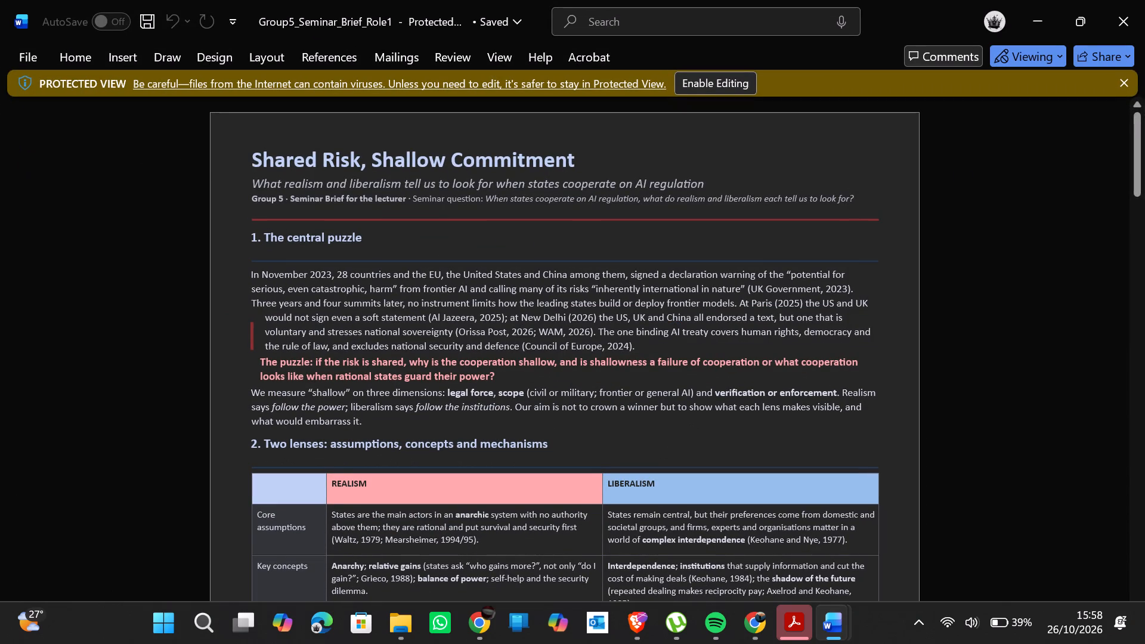
Take the converted brief out of Protected View and accept the PDF conversion again.
scroll(661, 383, down, 1)
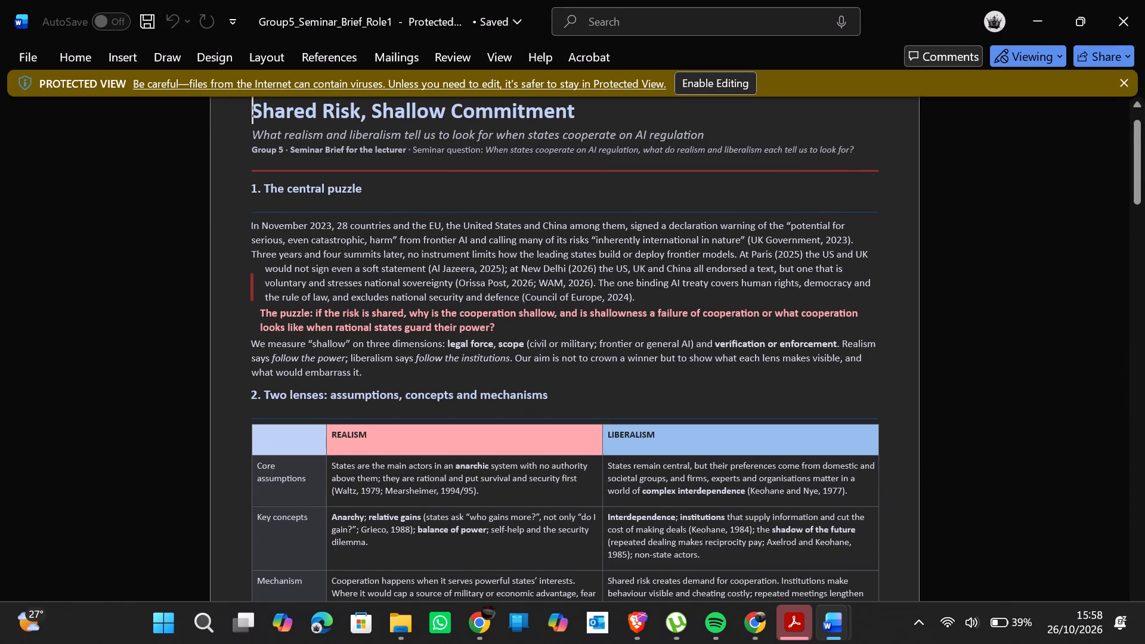
click(741, 83)
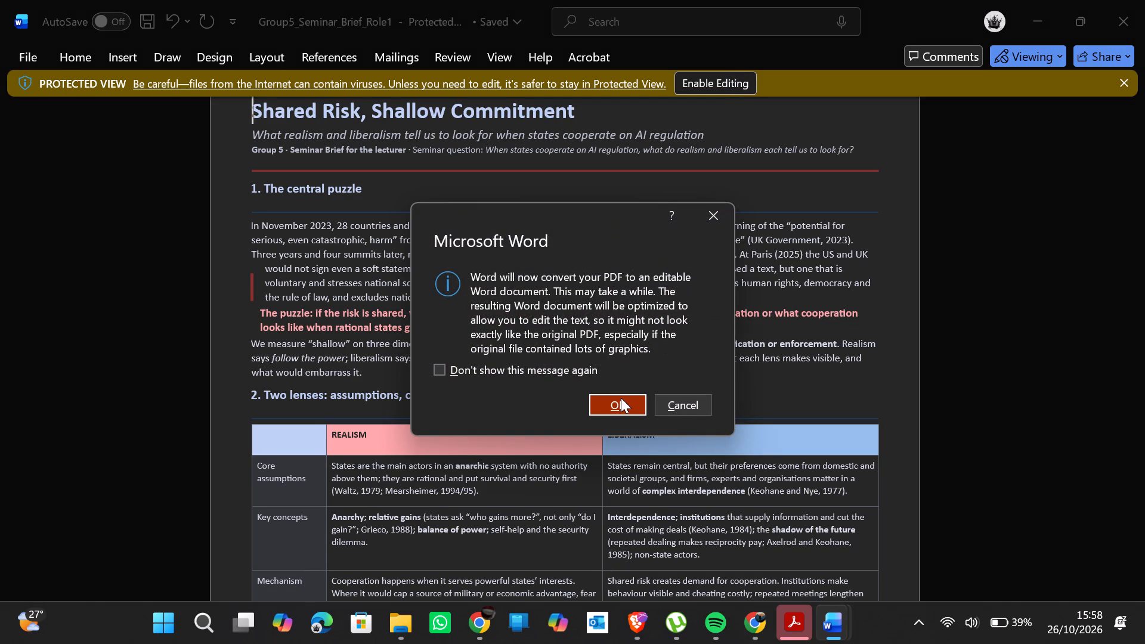
click(621, 398)
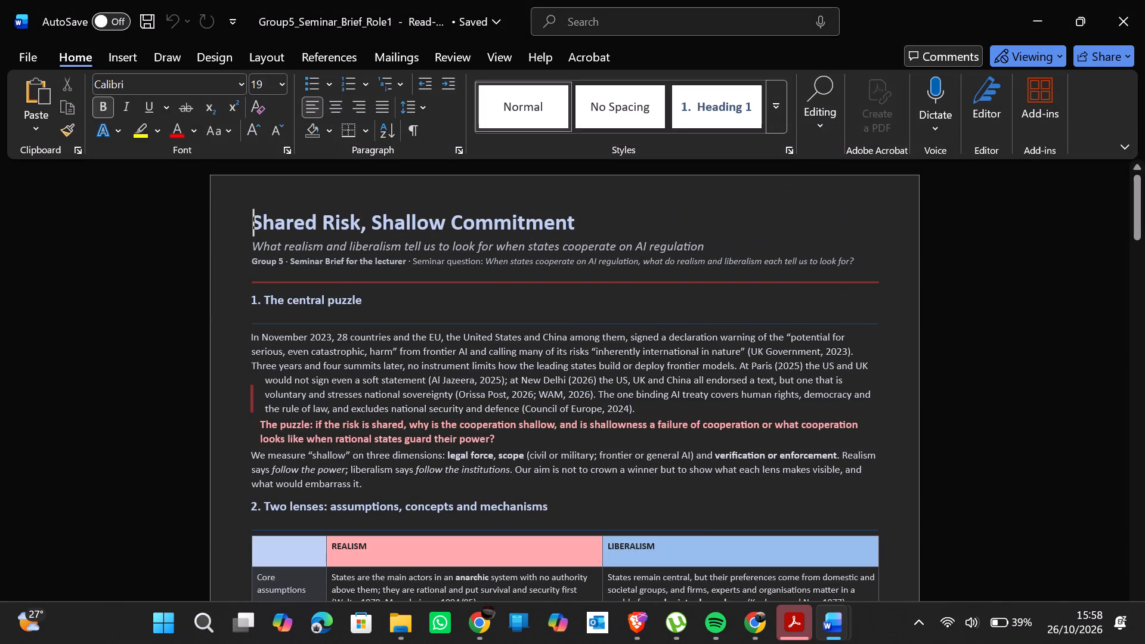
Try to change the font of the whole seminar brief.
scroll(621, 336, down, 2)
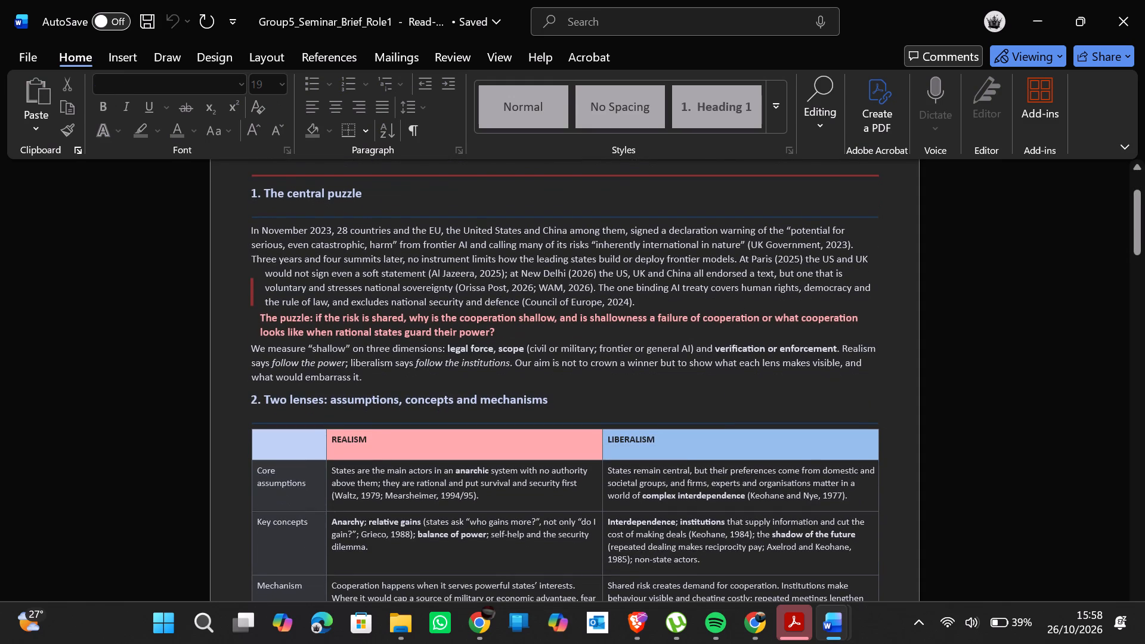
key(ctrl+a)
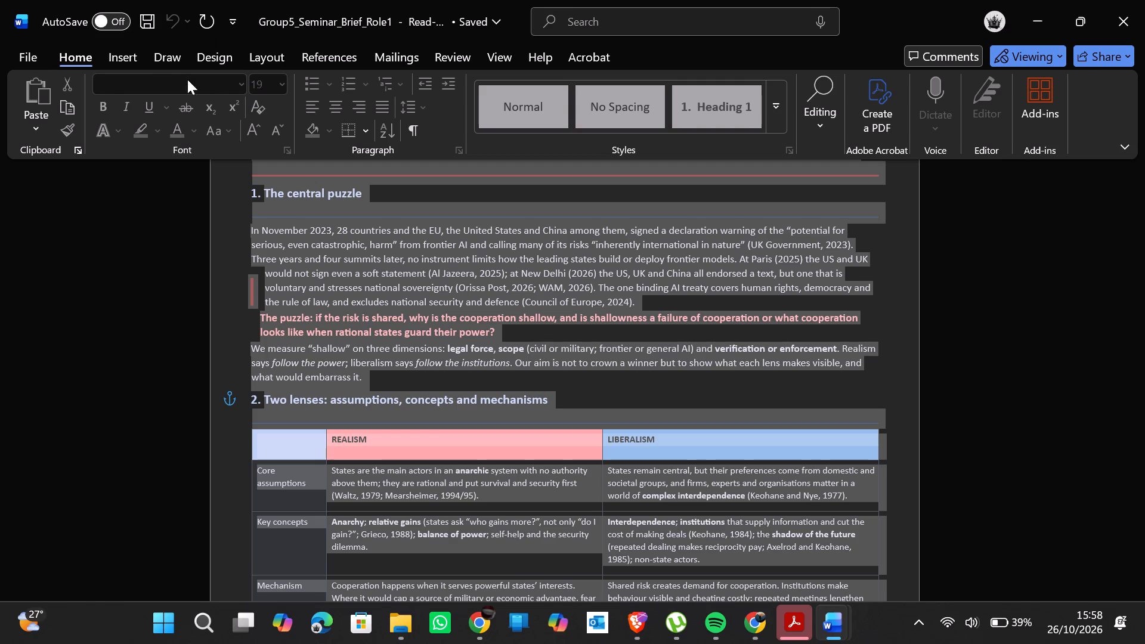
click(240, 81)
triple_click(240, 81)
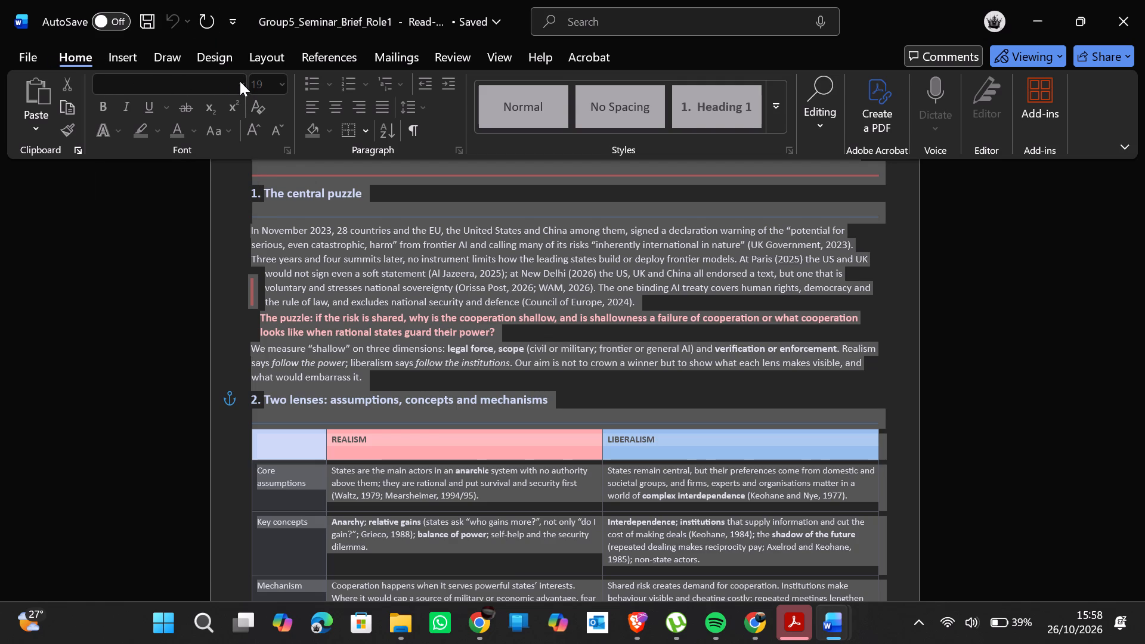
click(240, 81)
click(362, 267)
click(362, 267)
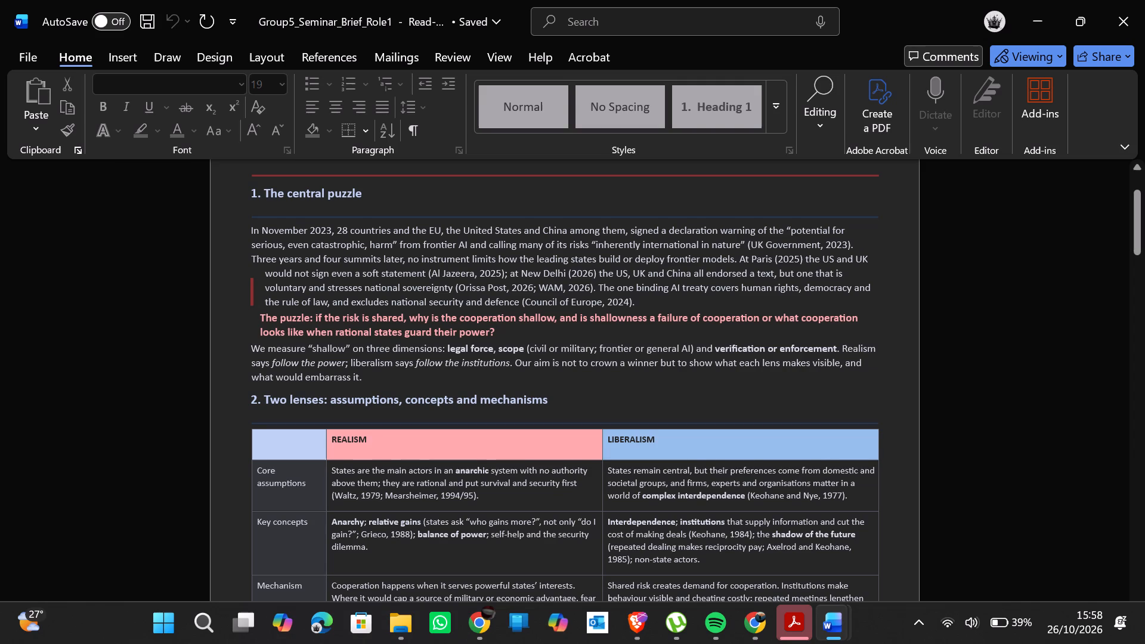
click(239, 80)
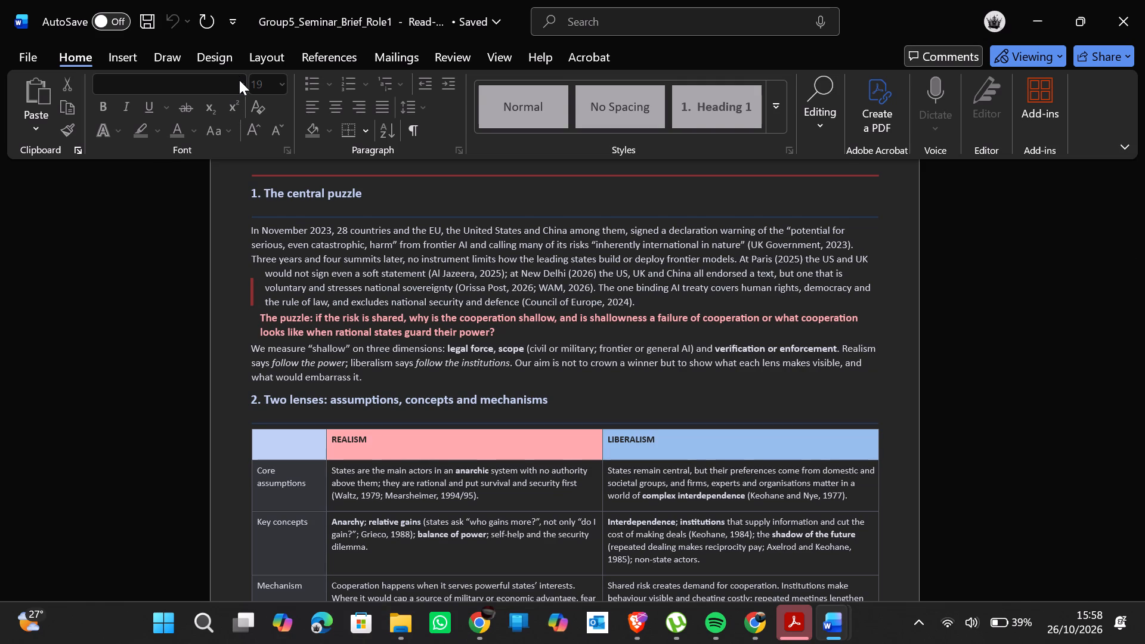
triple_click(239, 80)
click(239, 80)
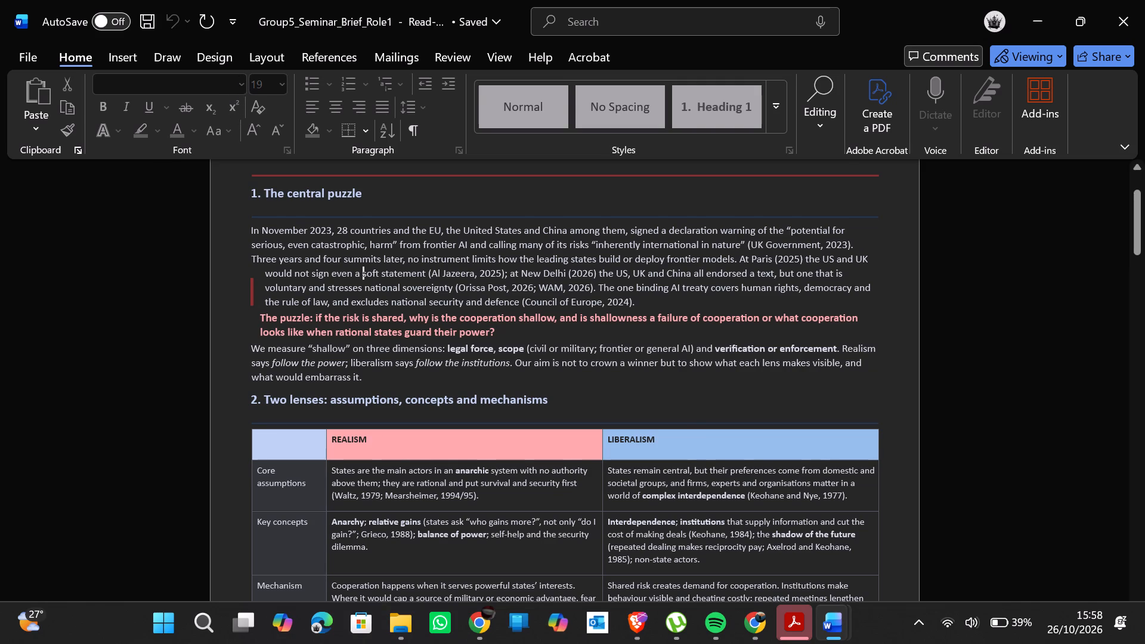
Examine the converted brief's tables and page break from section 2 through to section 4 for layout problems.
scroll(581, 411, down, 4)
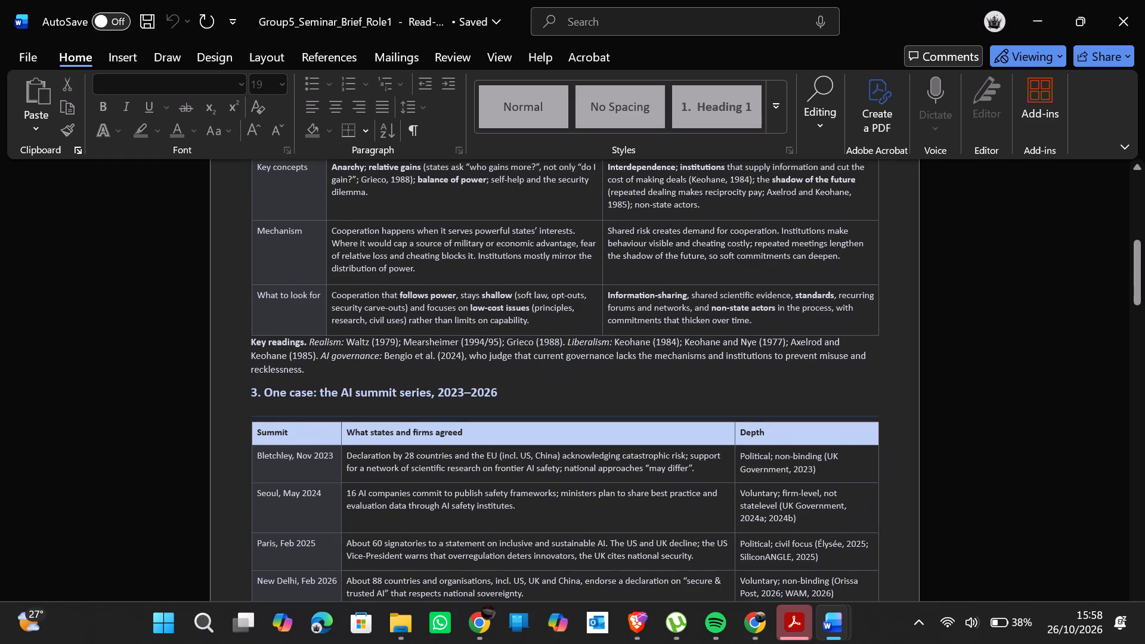
scroll(581, 411, down, 3)
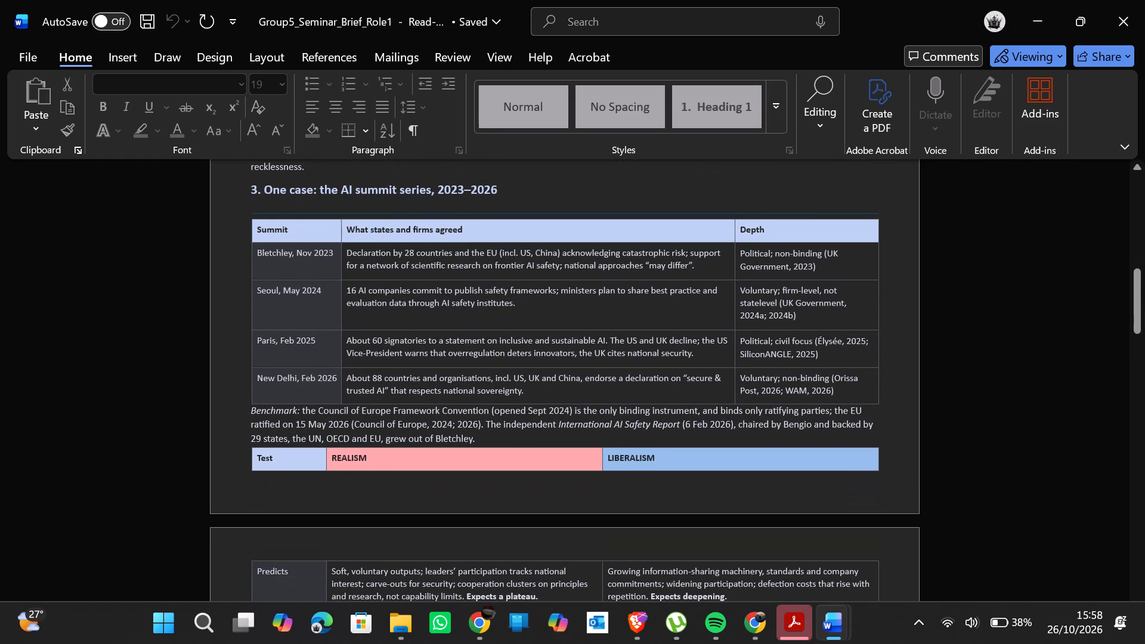
scroll(581, 411, down, 1)
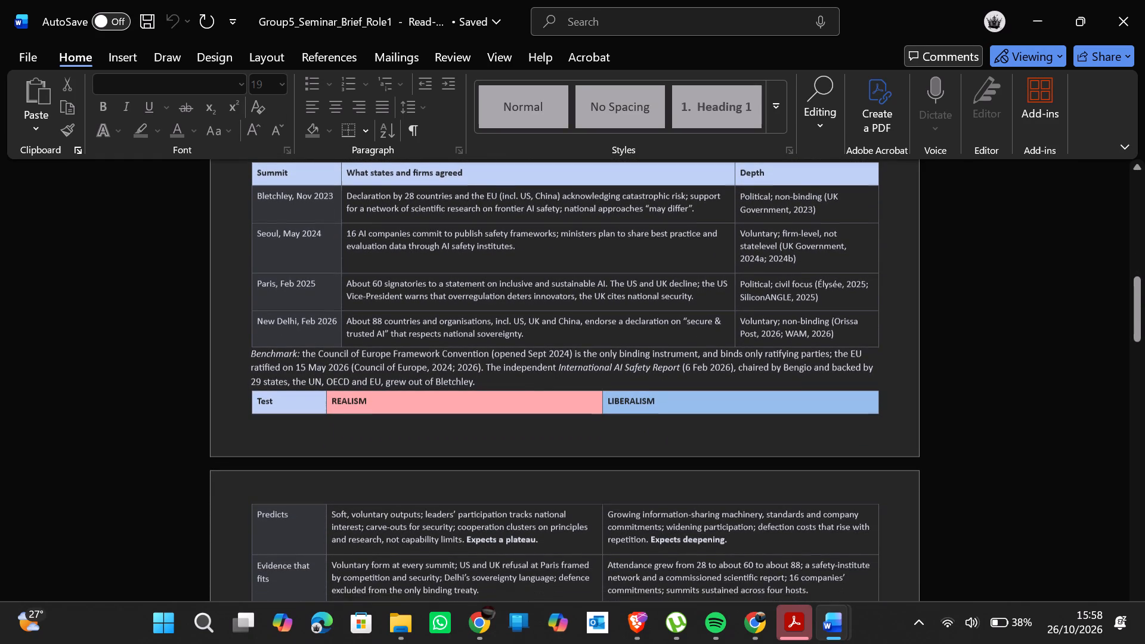
scroll(581, 411, down, 2)
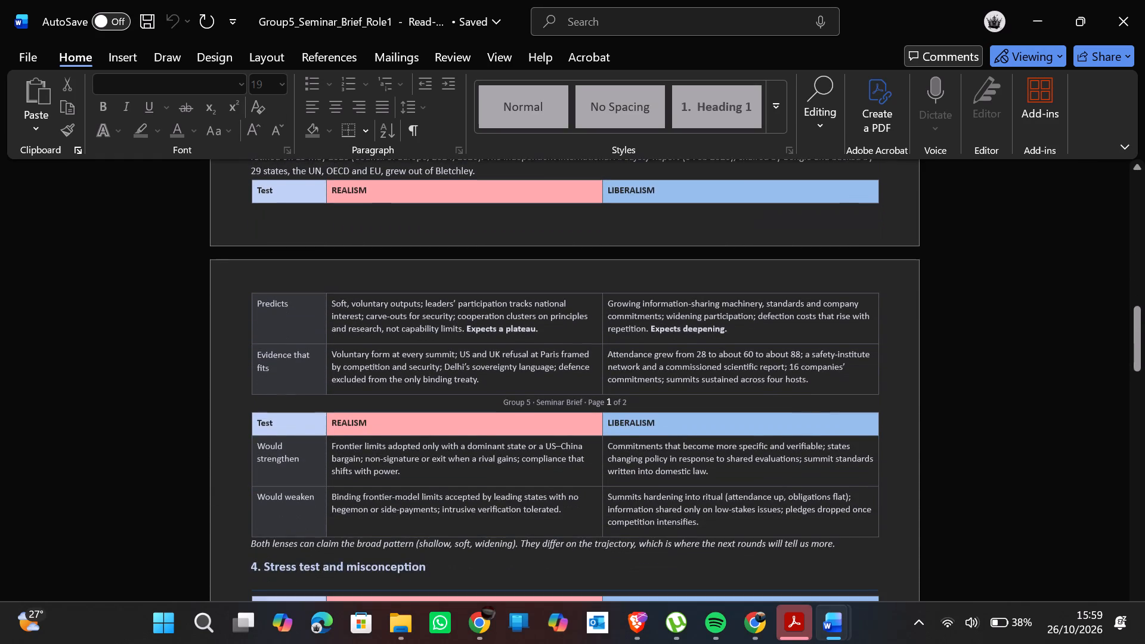
scroll(581, 411, down, 2)
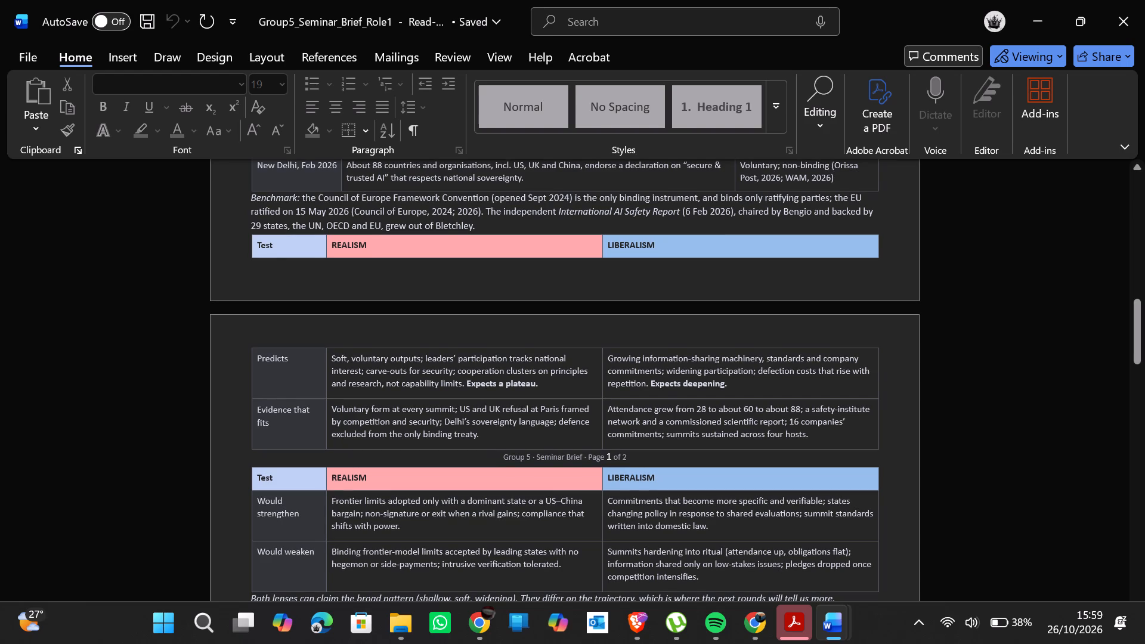
Place the cursor at the end of the Benchmark paragraph, try to add a line break, and override the read-only state to allow editing.
click(496, 228)
key(Return)
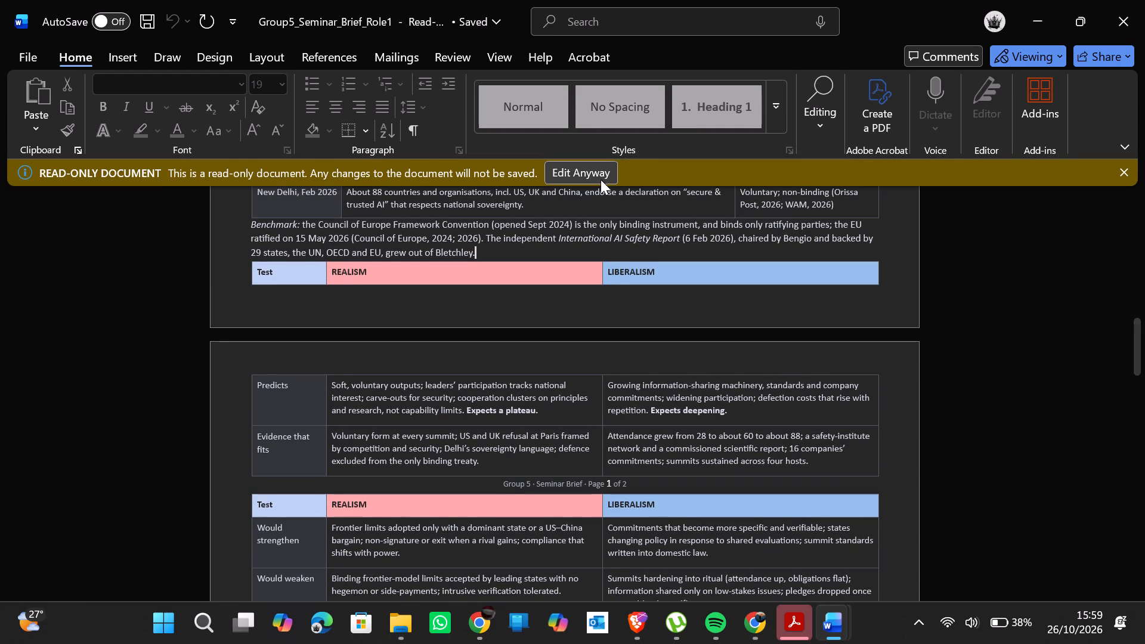
click(599, 175)
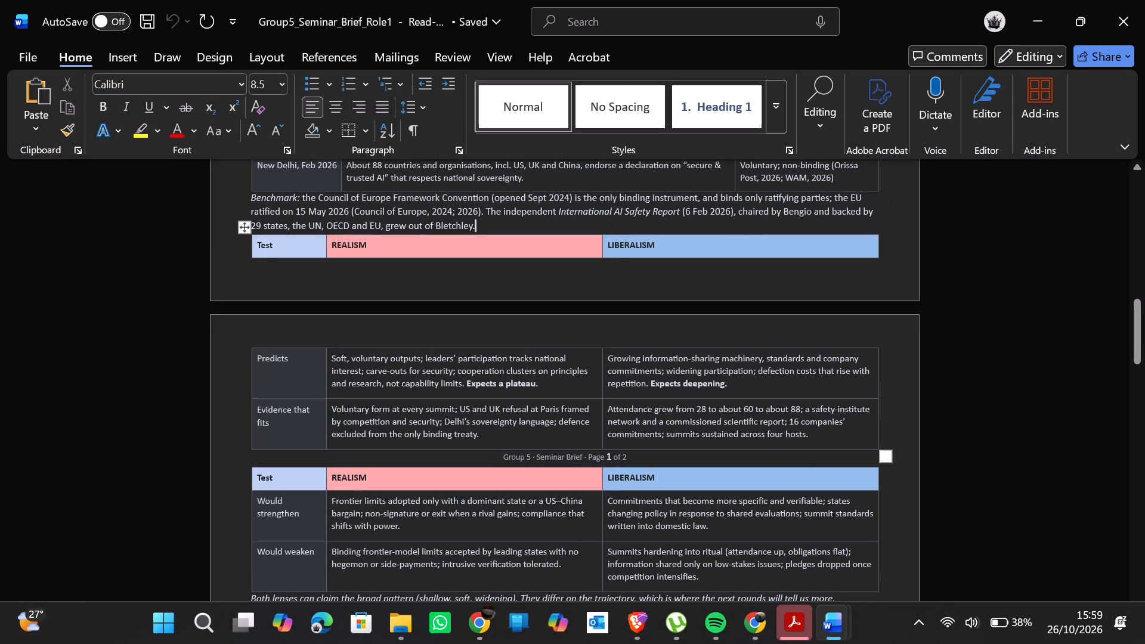
Add two line breaks after the Benchmark paragraph so the Realism/Liberalism test table starts on the following page.
key(Return)
key(Return)
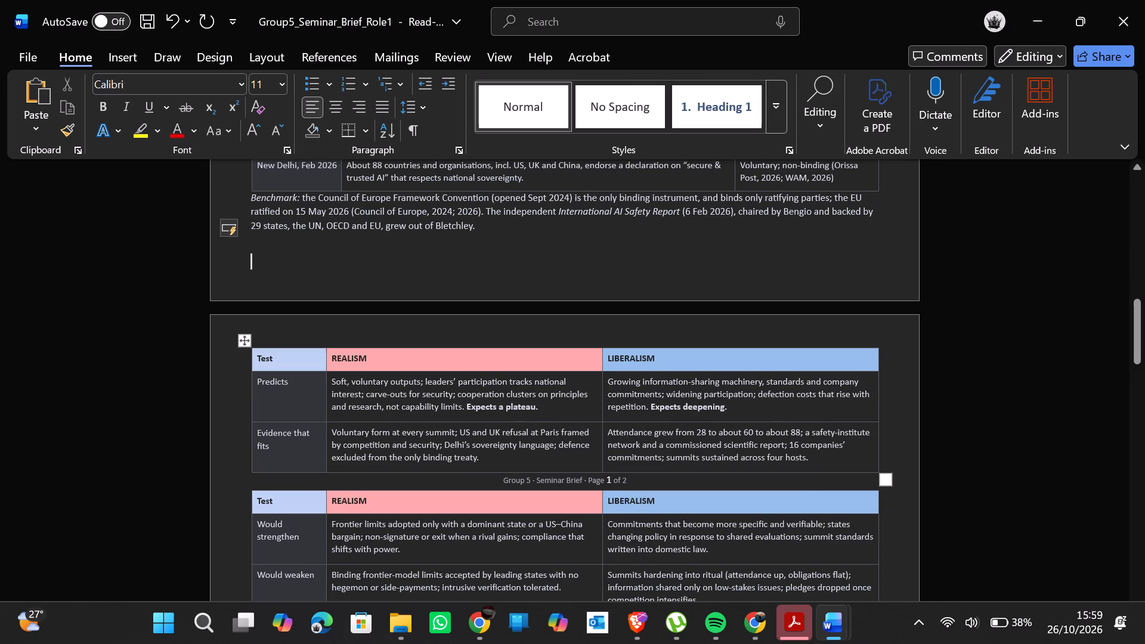
Delete the title "Shared Risk, Shallow Commitment" at the start of the brief, along with its empty line.
scroll(623, 330, down, 2)
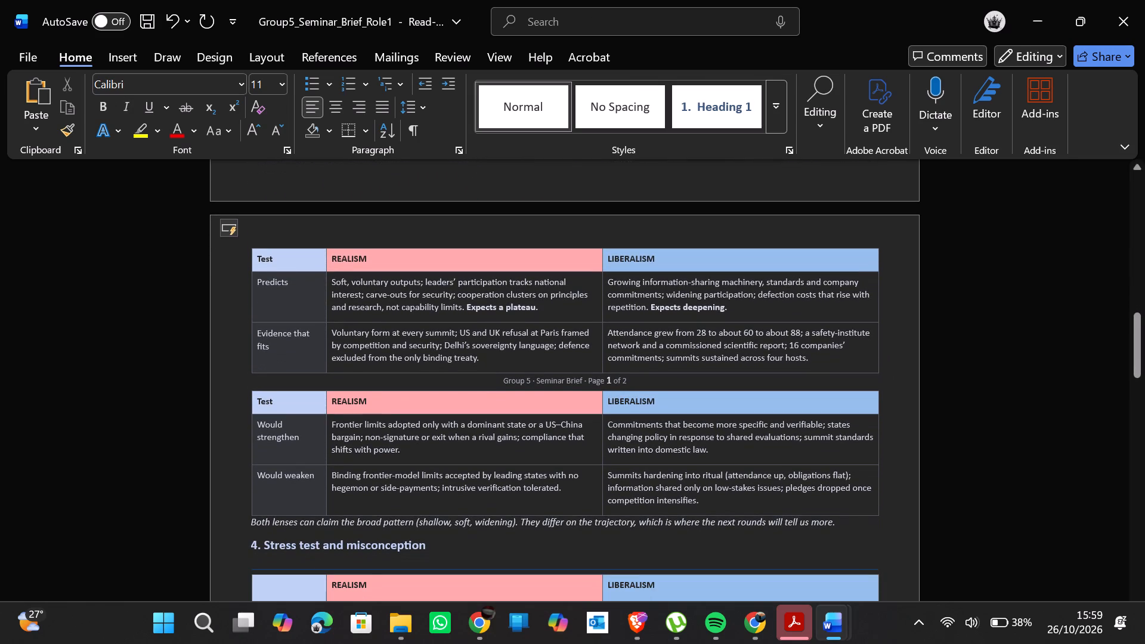
scroll(623, 330, up, 1)
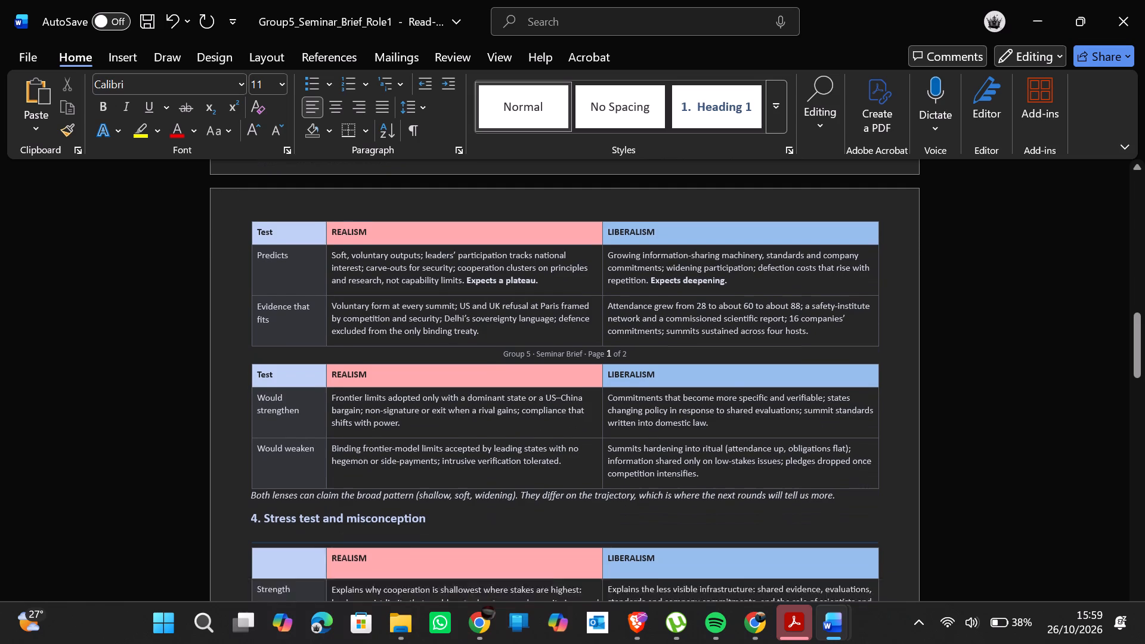
scroll(623, 330, up, 5)
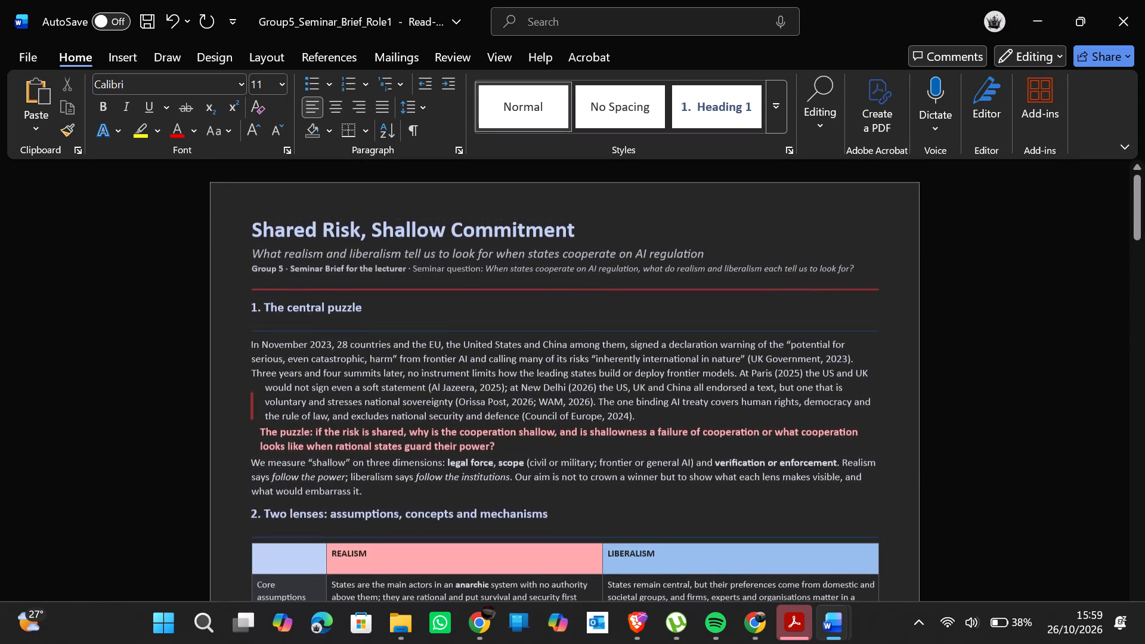
click(585, 216)
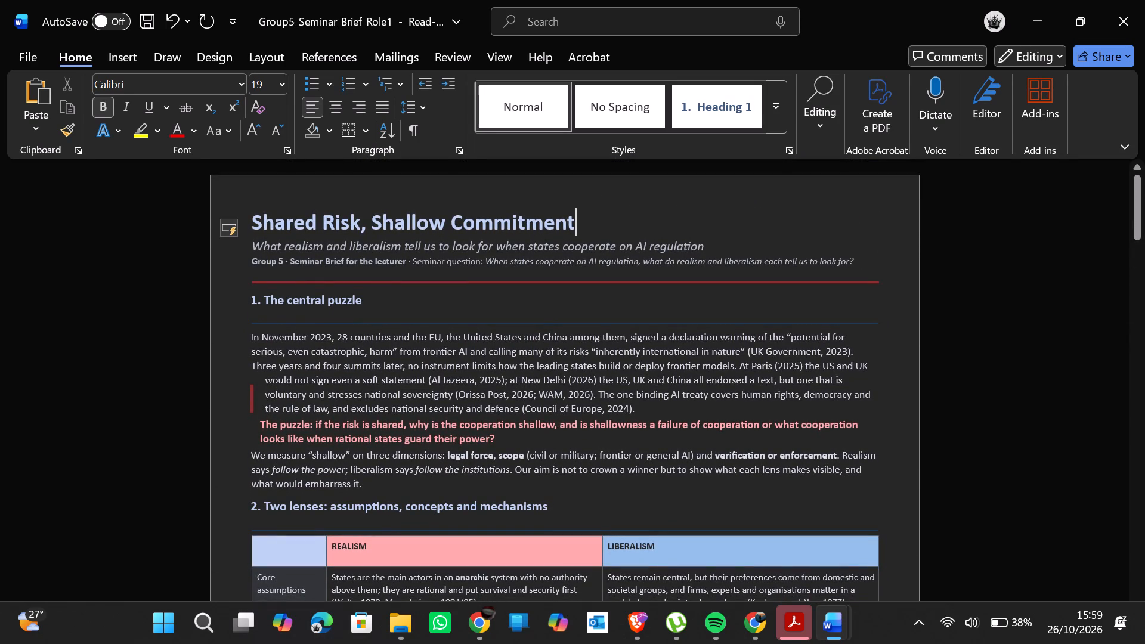
key(BackSpace)
key(BackSpace)
key(BackSpace)
key(BackSpace)
key(BackSpace)
key(BackSpace)
key(BackSpace)
key(BackSpace)
key(BackSpace)
key(BackSpace)
key(BackSpace)
key(BackSpace)
key(BackSpace)
key(BackSpace)
key(BackSpace)
key(BackSpace)
key(BackSpace)
key(BackSpace)
key(BackSpace)
key(BackSpace)
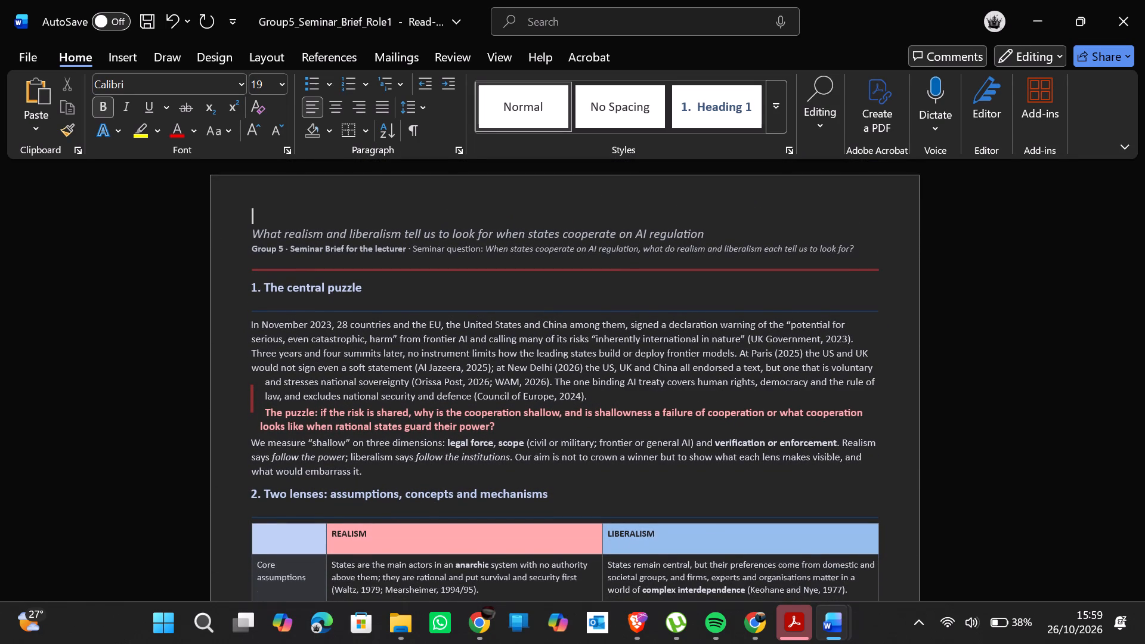
key(BackSpace)
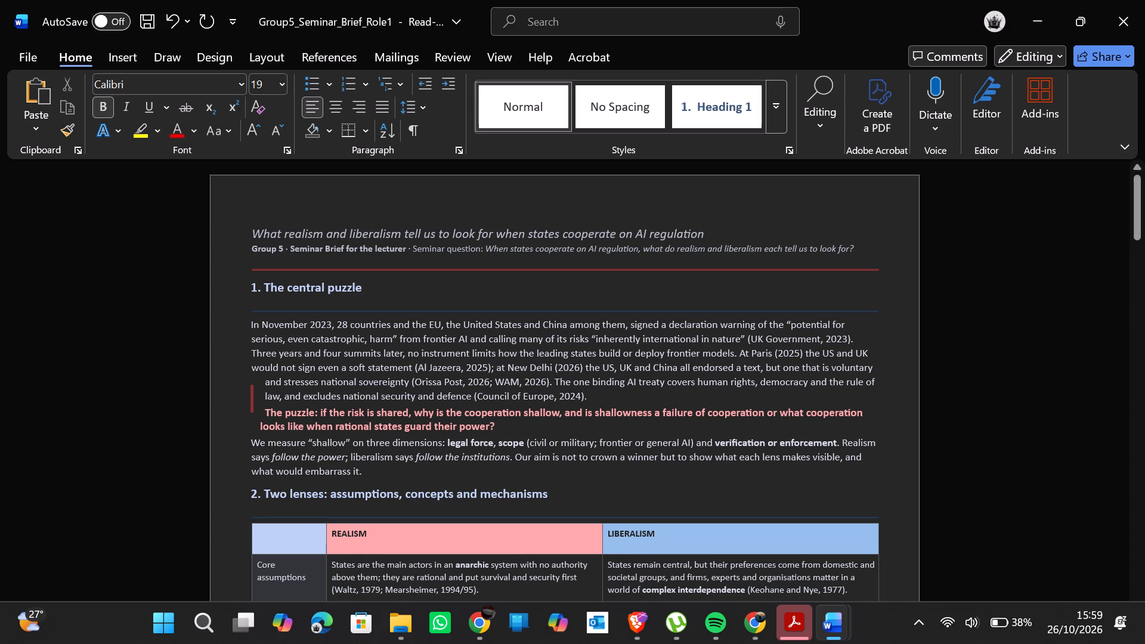
click(253, 230)
key(BackSpace)
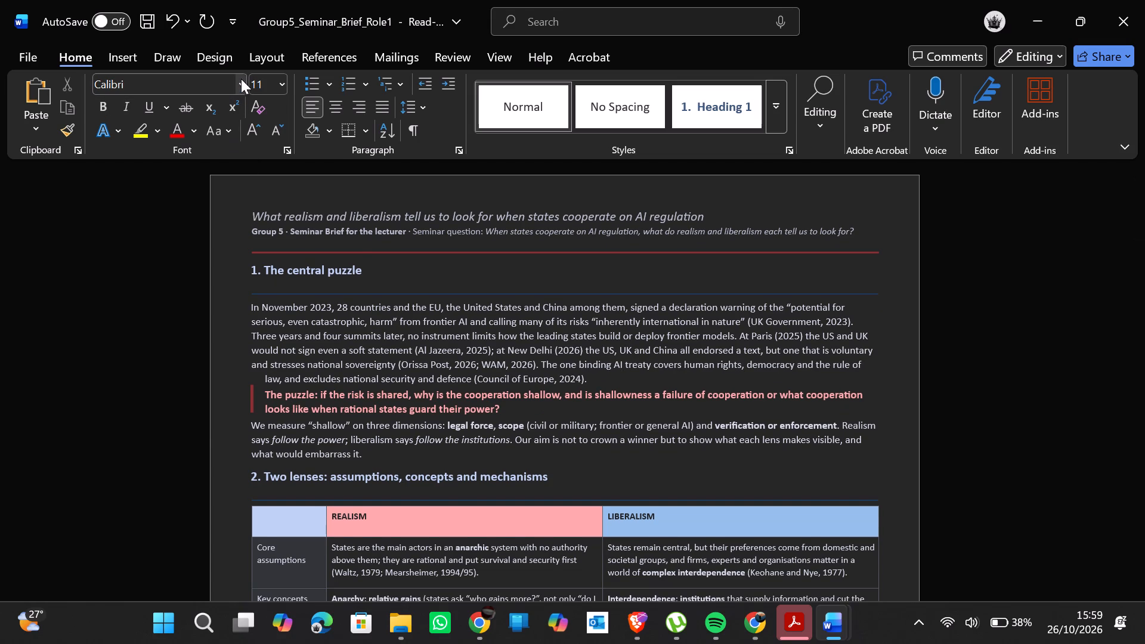
Set the text of the whole brief to Times New Roman, size 12.
click(241, 79)
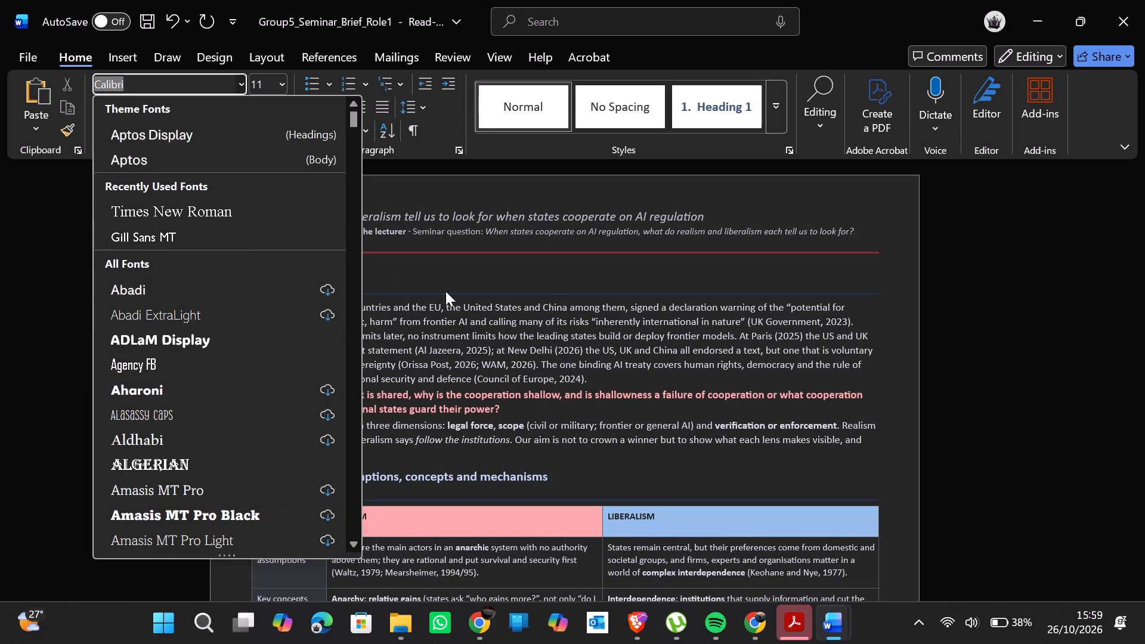
click(561, 261)
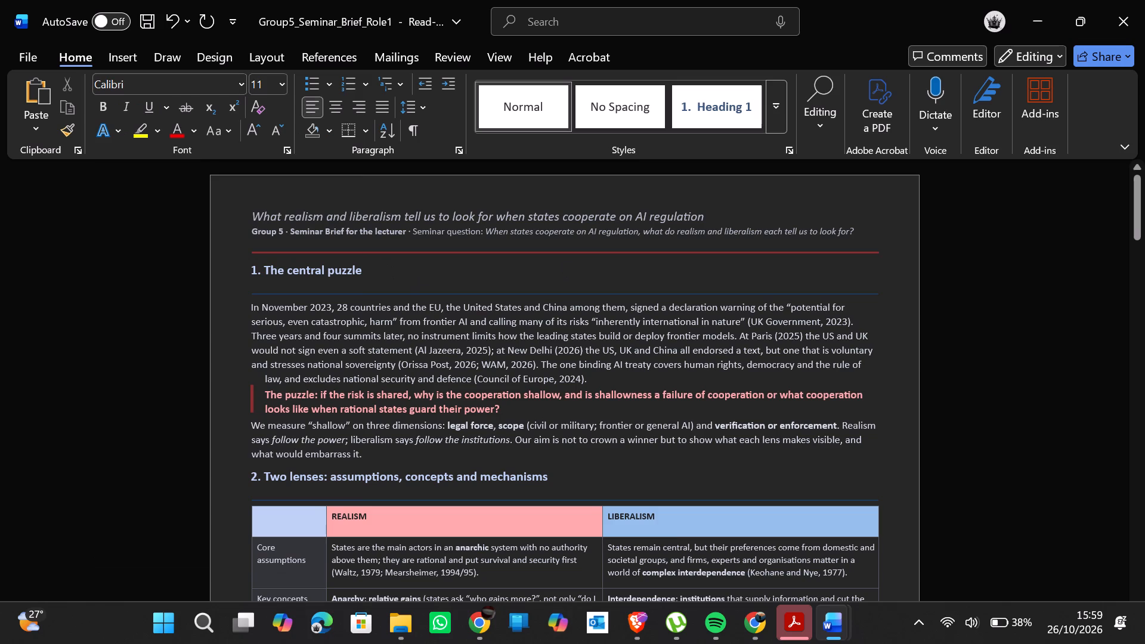
key(ctrl+a)
click(244, 85)
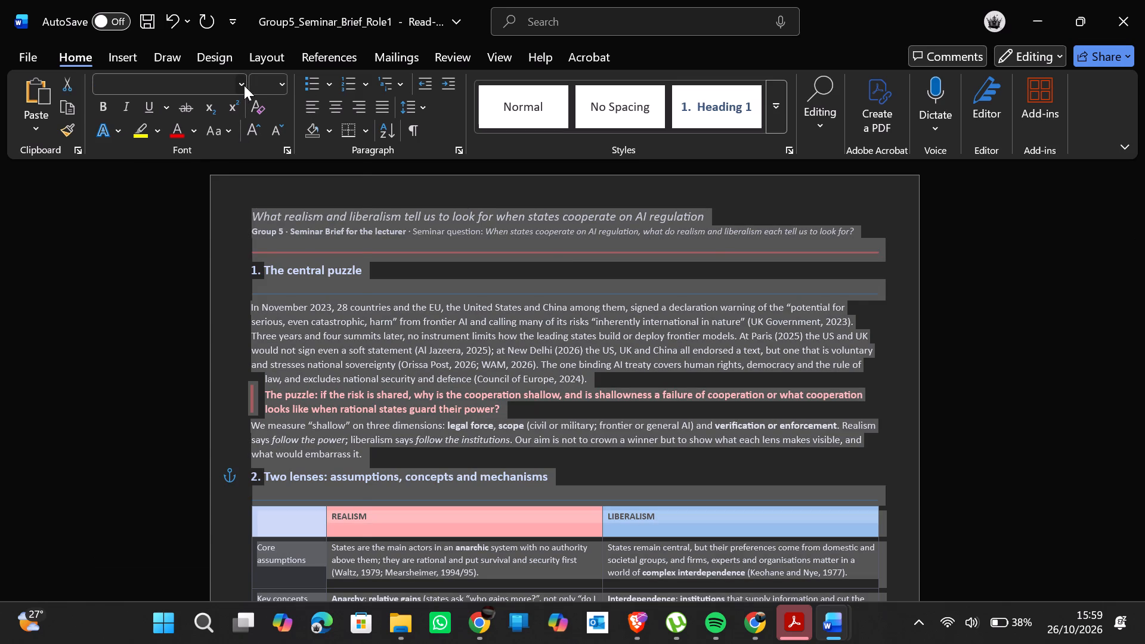
click(211, 213)
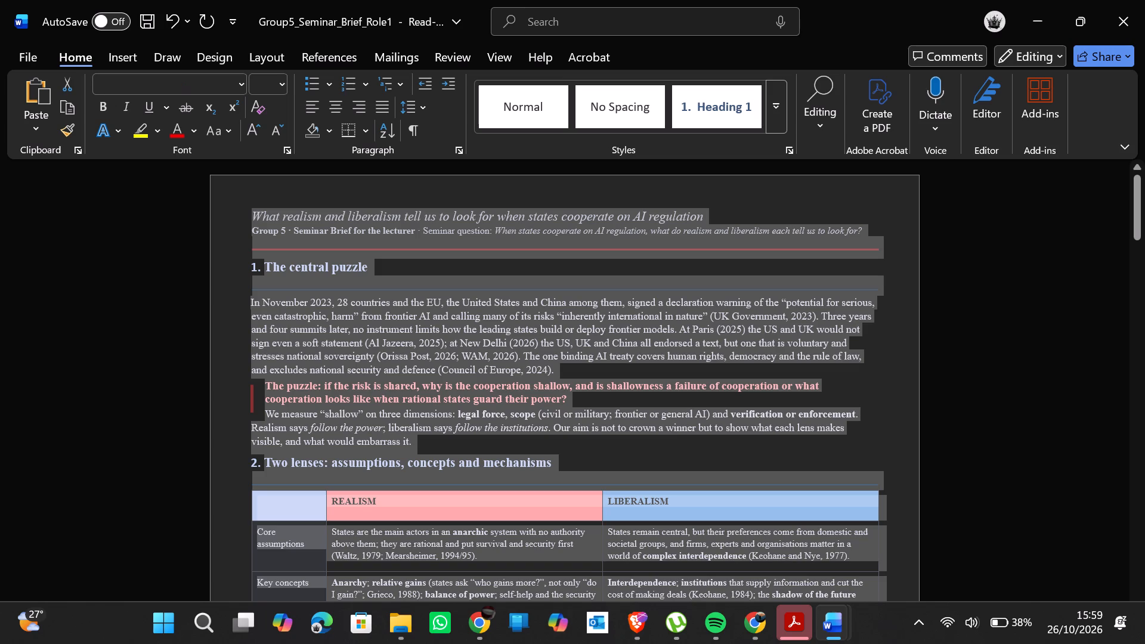
click(281, 83)
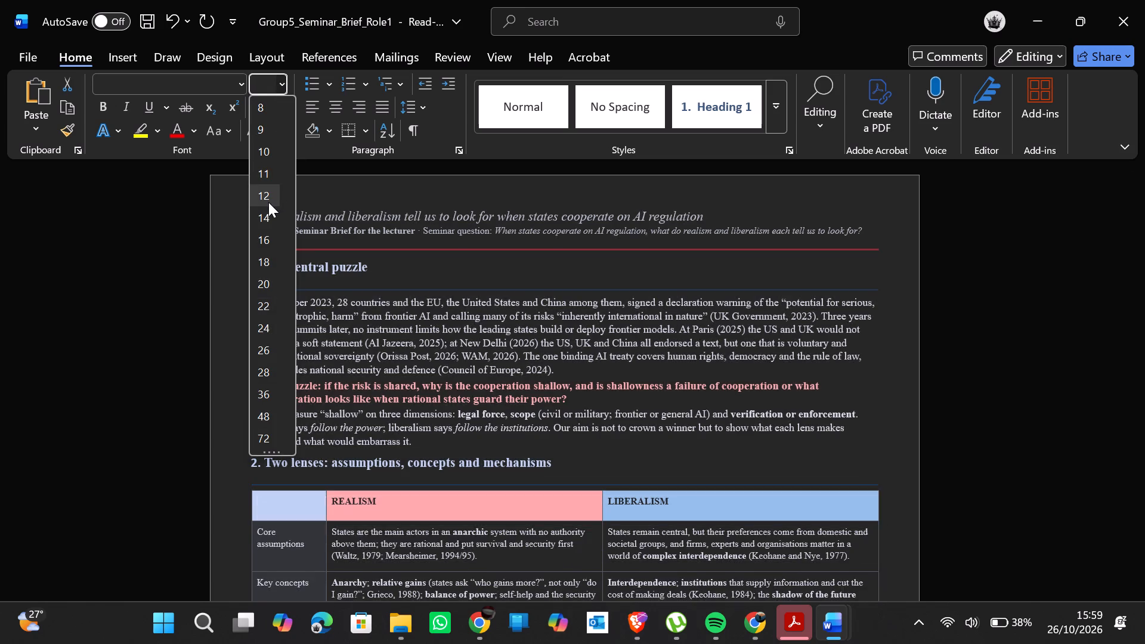
click(268, 202)
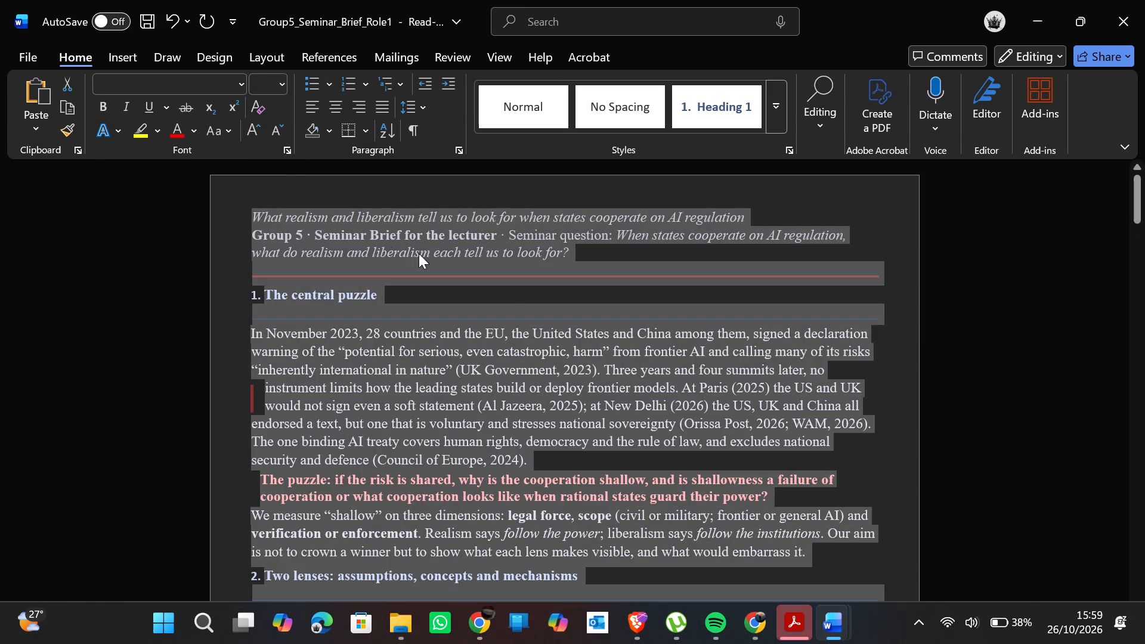
click(882, 216)
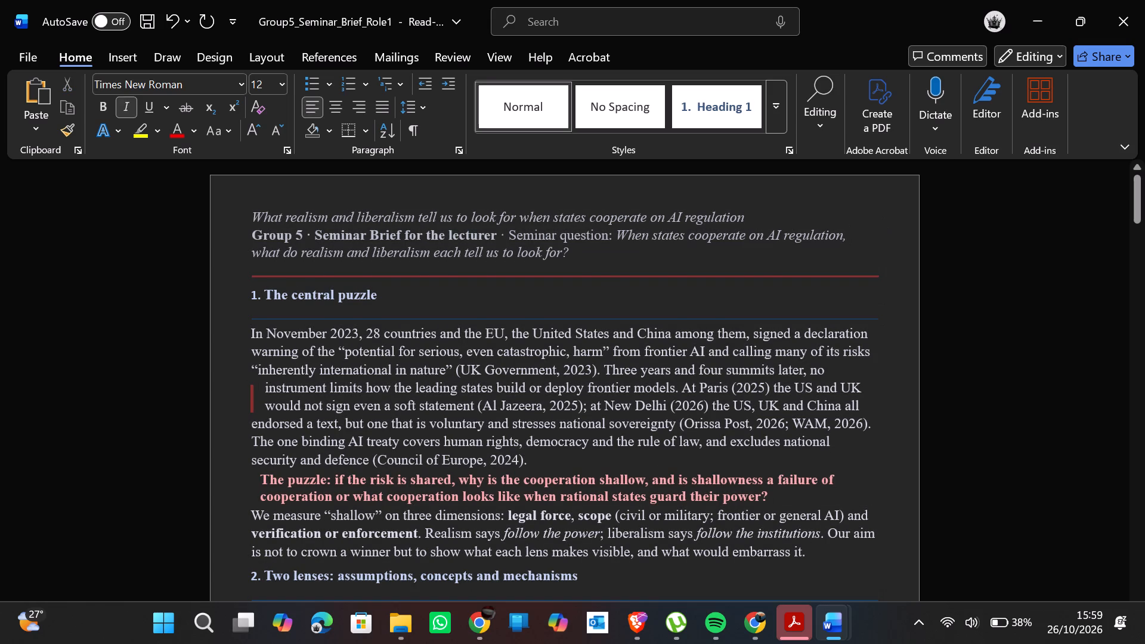
Switch to Adobe Acrobat and close its window.
scroll(883, 400, down, 3)
click(785, 640)
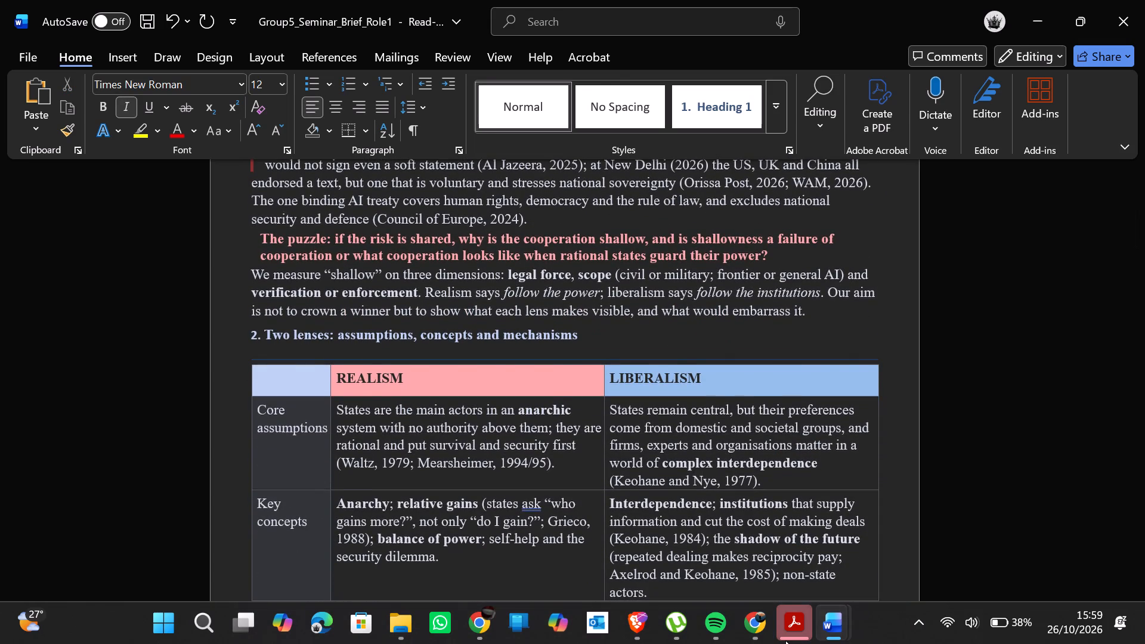
click(1140, 4)
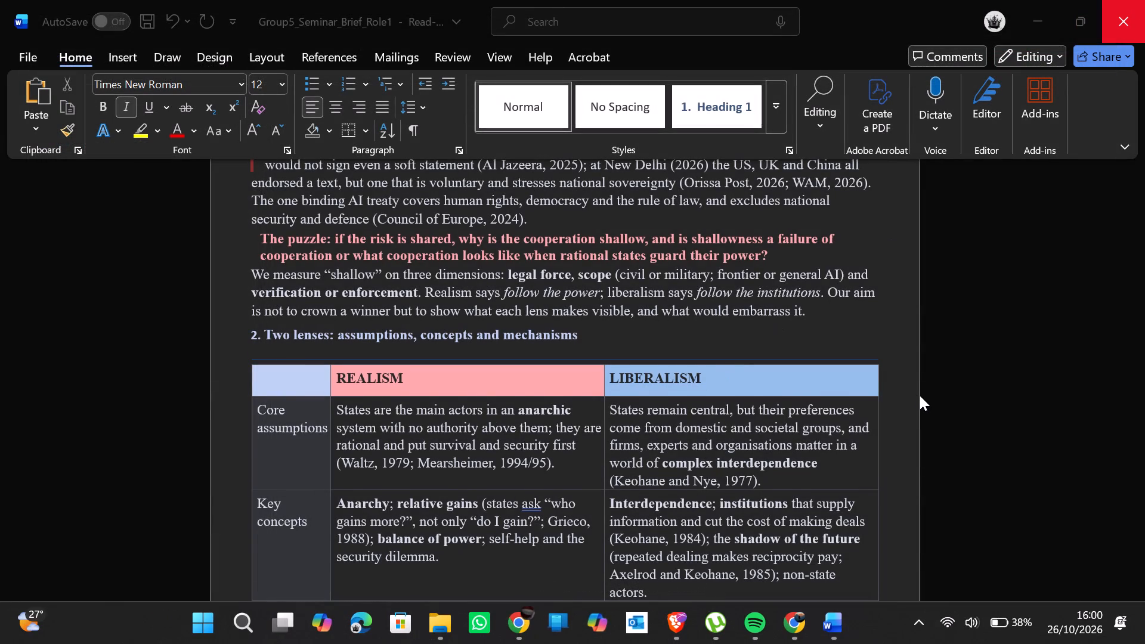
Back in the Word brief, delete "for the lecturer" from the "Group 5 · Seminar Brief" line.
scroll(920, 395, down, 2)
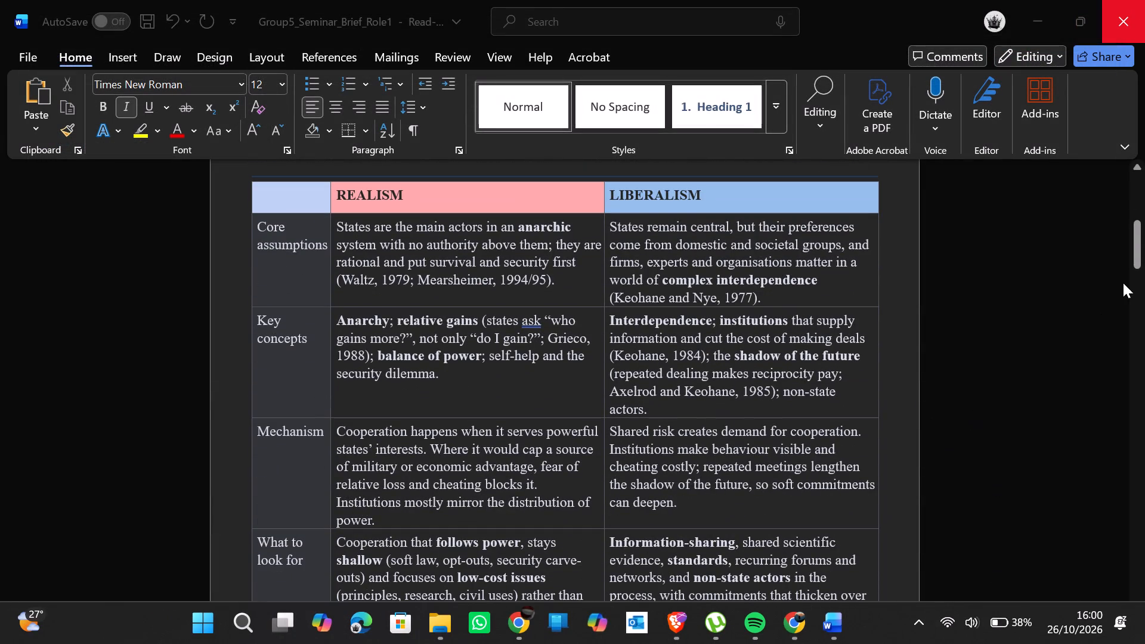
click(1123, 283)
click(760, 304)
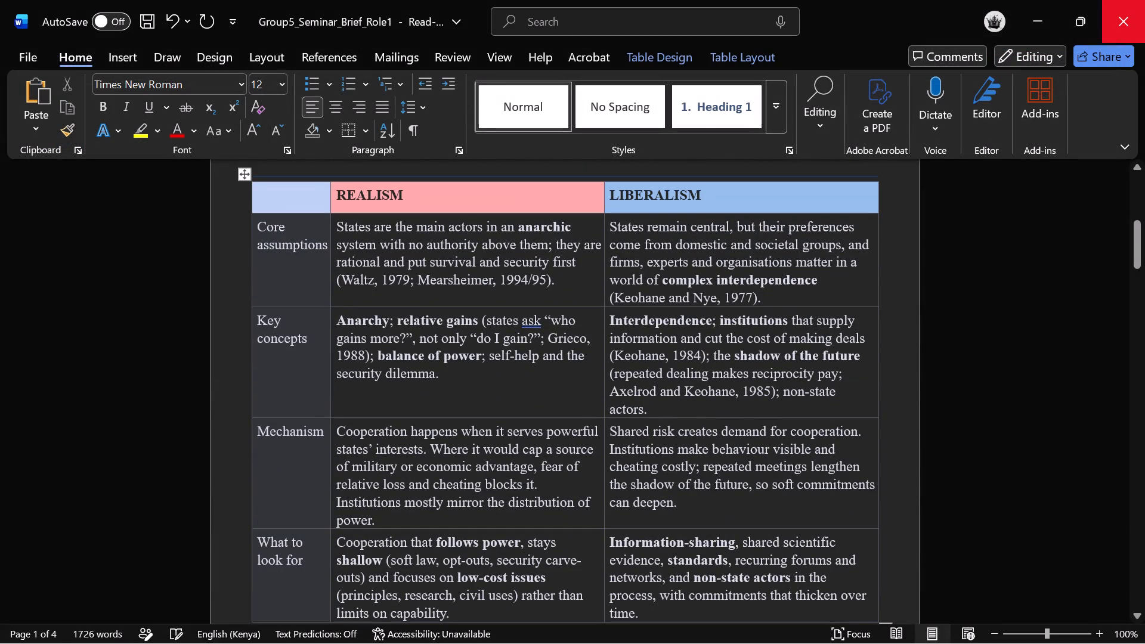
scroll(752, 377, up, 5)
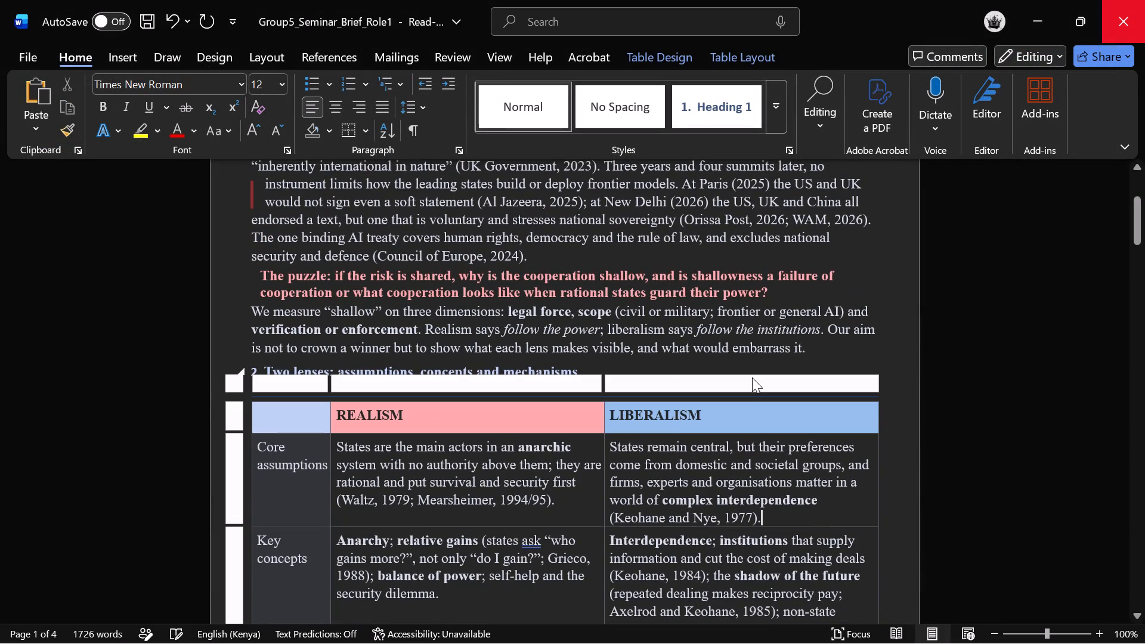
scroll(883, 253, up, 2)
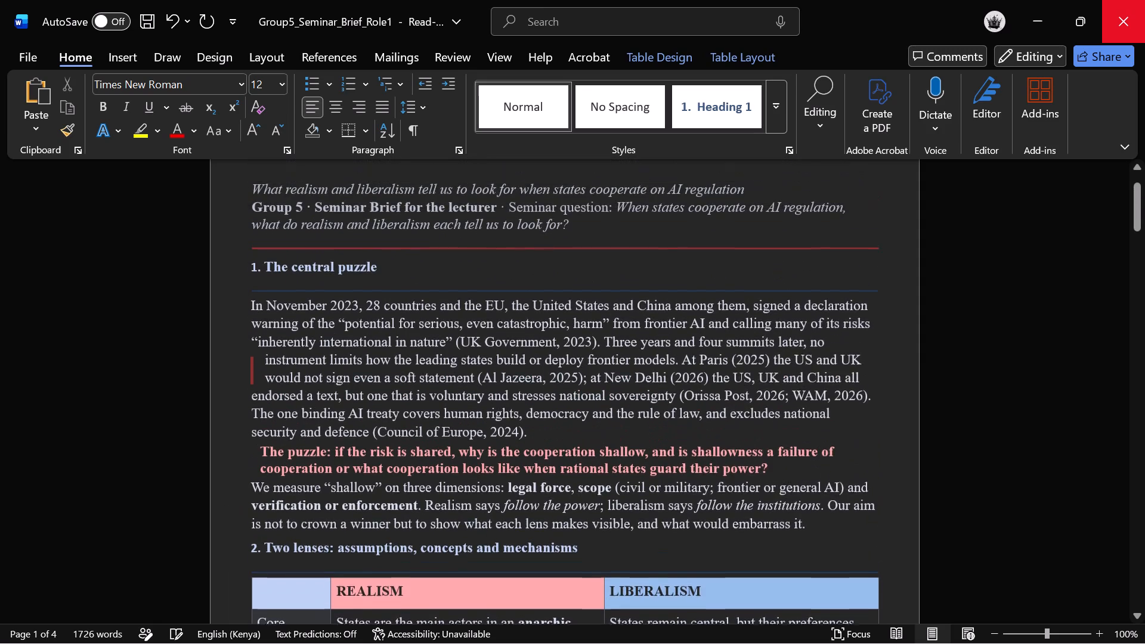
scroll(883, 253, up, 1)
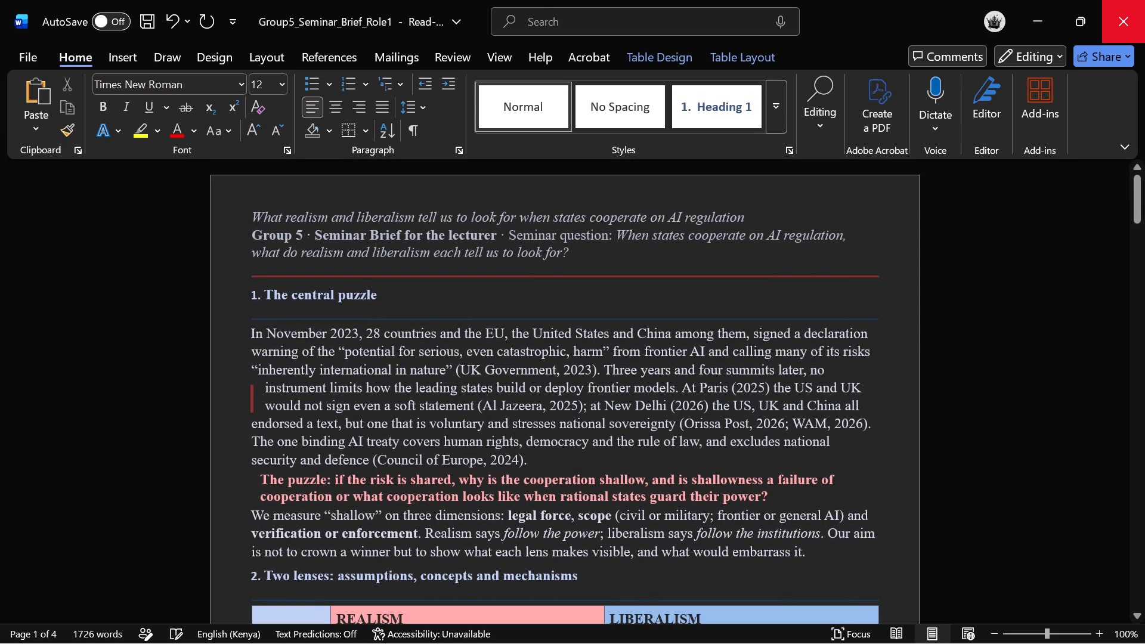
click(497, 236)
key(BackSpace)
key(BackSpace)
key(BackSpace)
key(BackSpace)
key(BackSpace)
key(BackSpace)
key(BackSpace)
key(BackSpace)
key(BackSpace)
key(BackSpace)
key(BackSpace)
key(BackSpace)
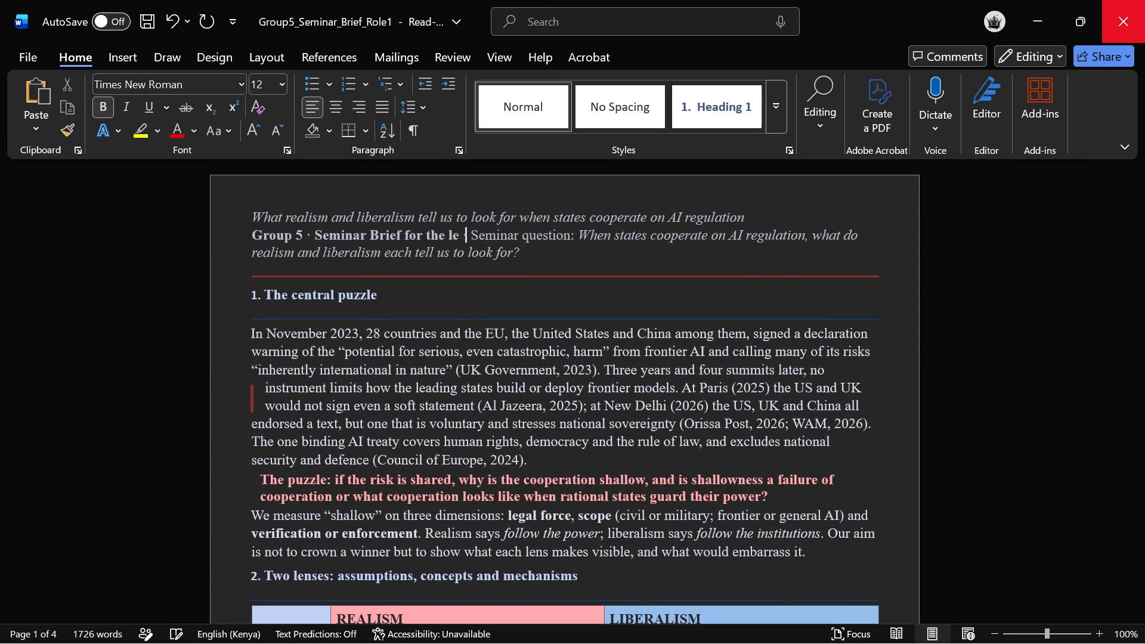
key(BackSpace)
key(BackSpace)
key(BackSpace)
key(BackSpace)
key(BackSpace)
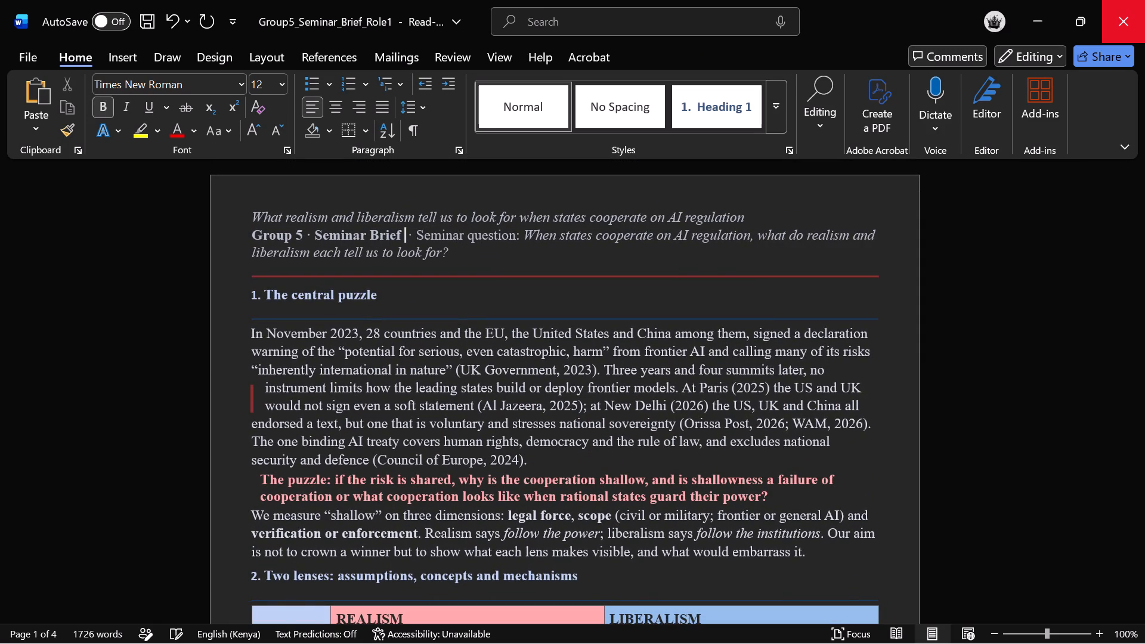
key(BackSpace)
Remove the dot separator before "Seminar question" and move the question onto its own line.
key(Right)
key(Right)
key(Right)
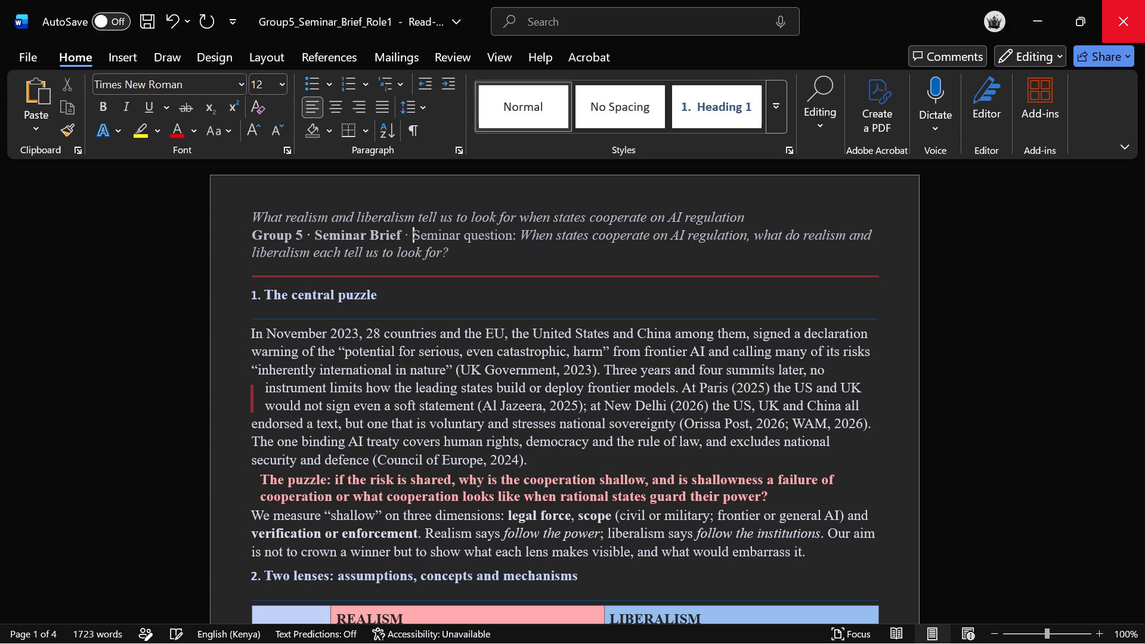
key(BackSpace)
key(BackSpace)
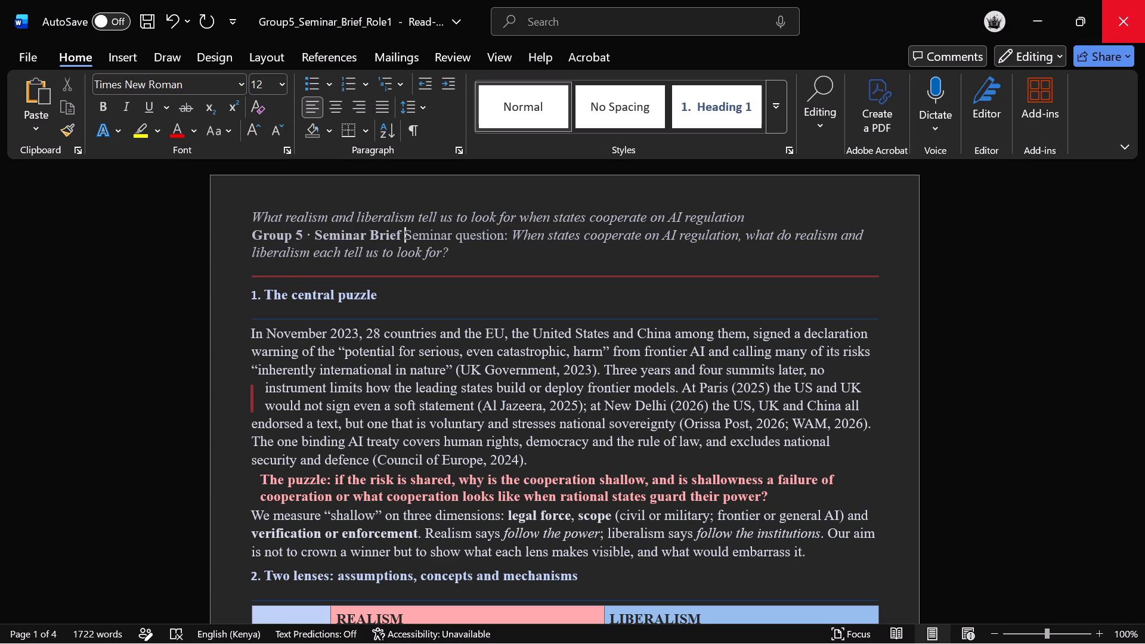
key(Return)
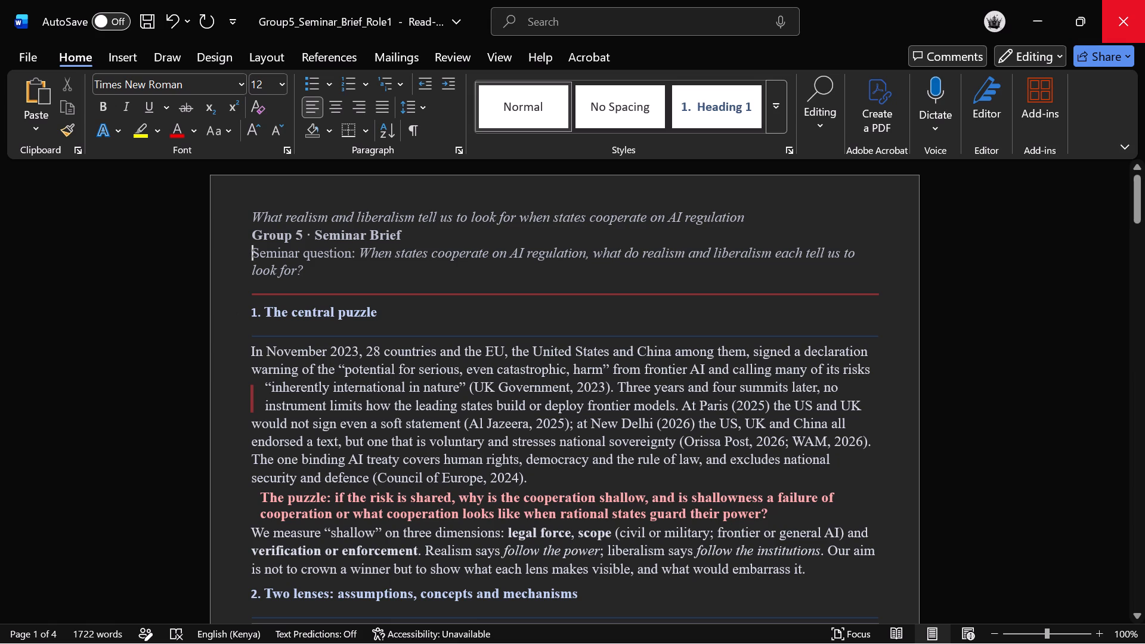
Delete the blue horizontal rule under the heading "1. The central puzzle", keeping one blank line before the paragraph.
scroll(549, 400, down, 1)
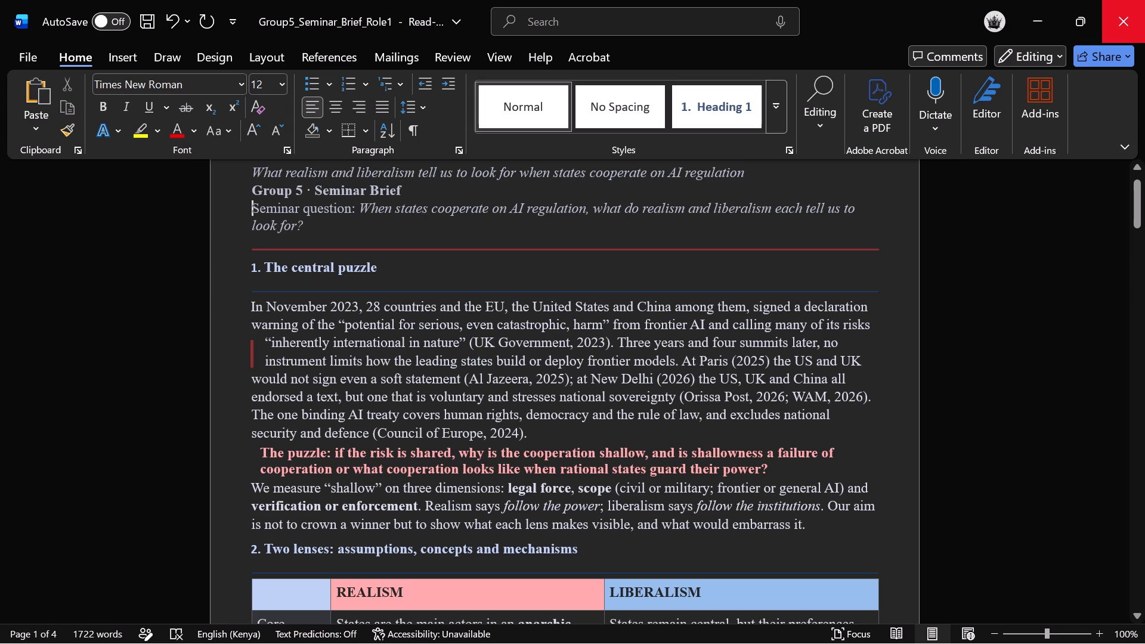
click(391, 292)
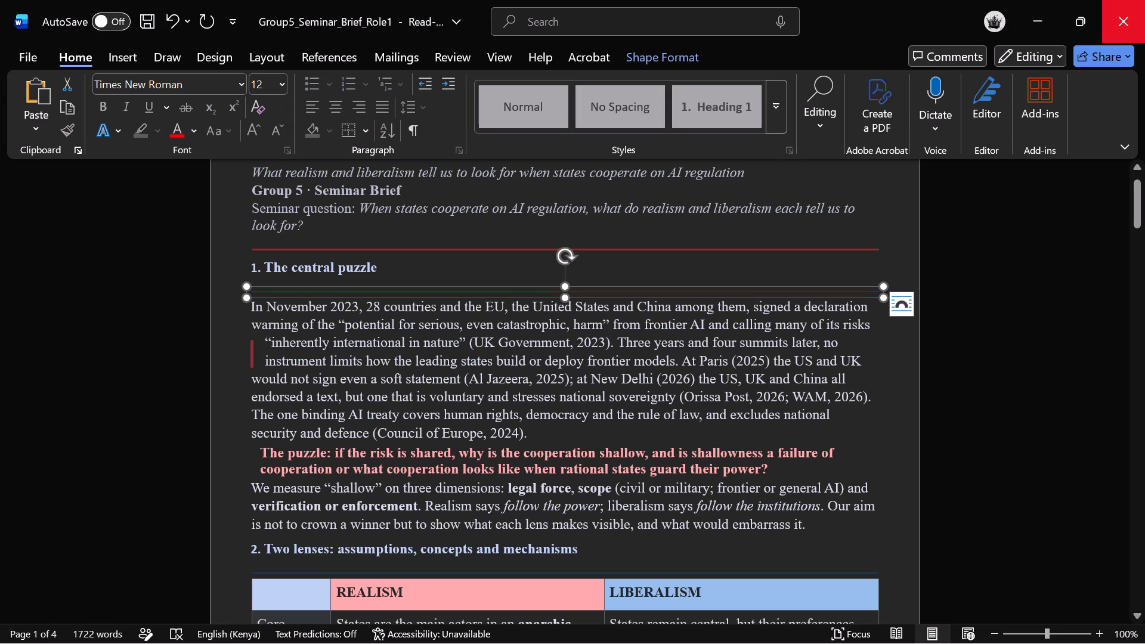
key(BackSpace)
key(BackSpace)
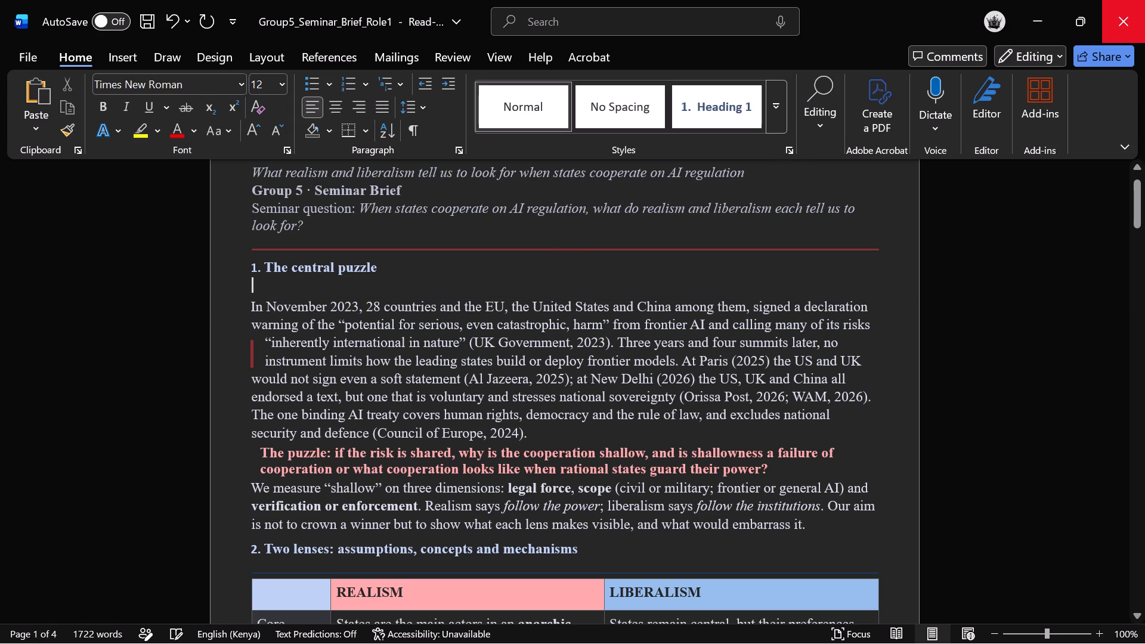
key(BackSpace)
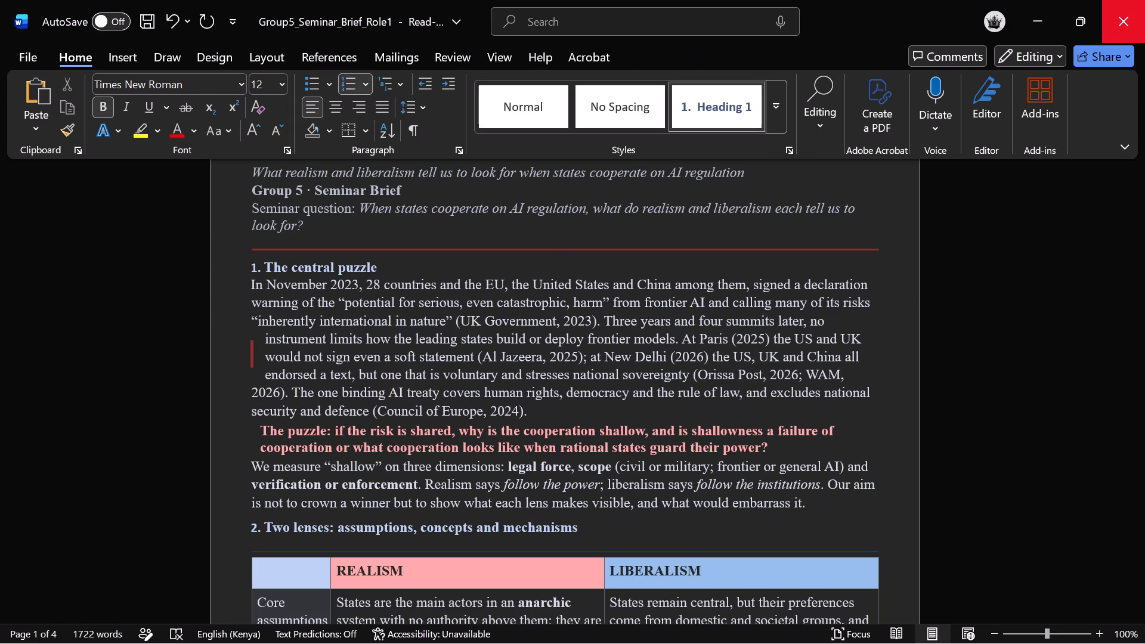
key(Return)
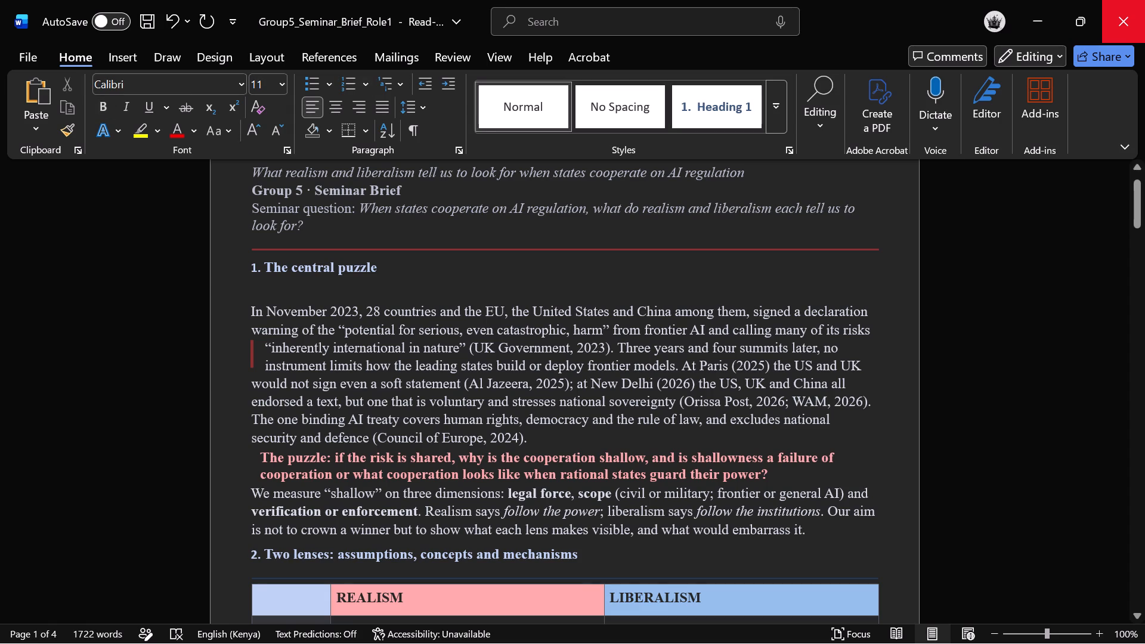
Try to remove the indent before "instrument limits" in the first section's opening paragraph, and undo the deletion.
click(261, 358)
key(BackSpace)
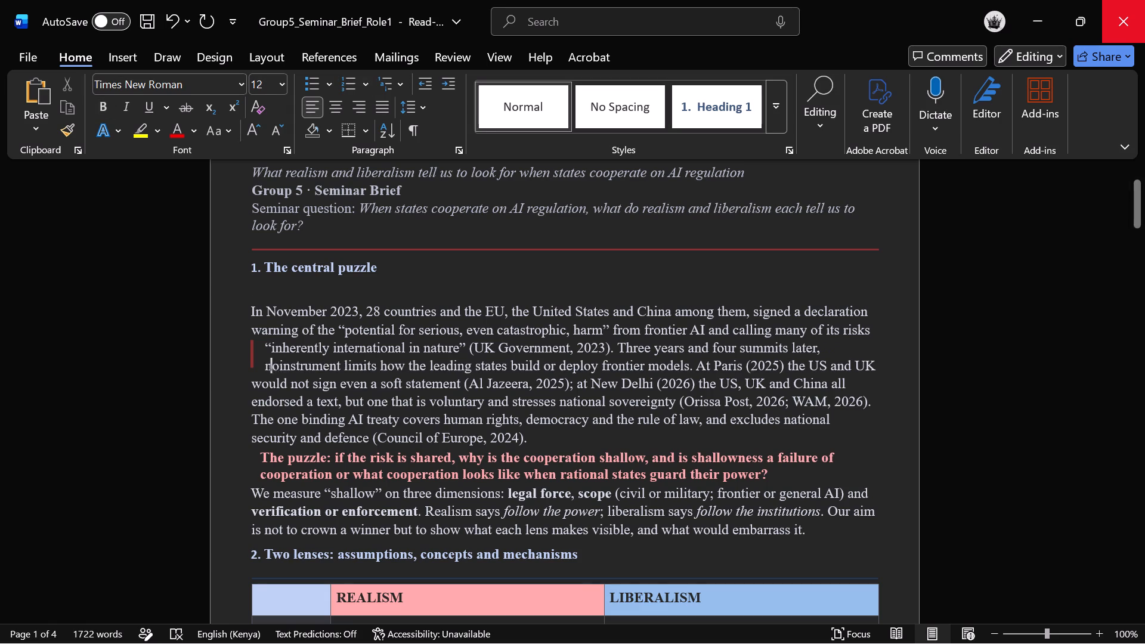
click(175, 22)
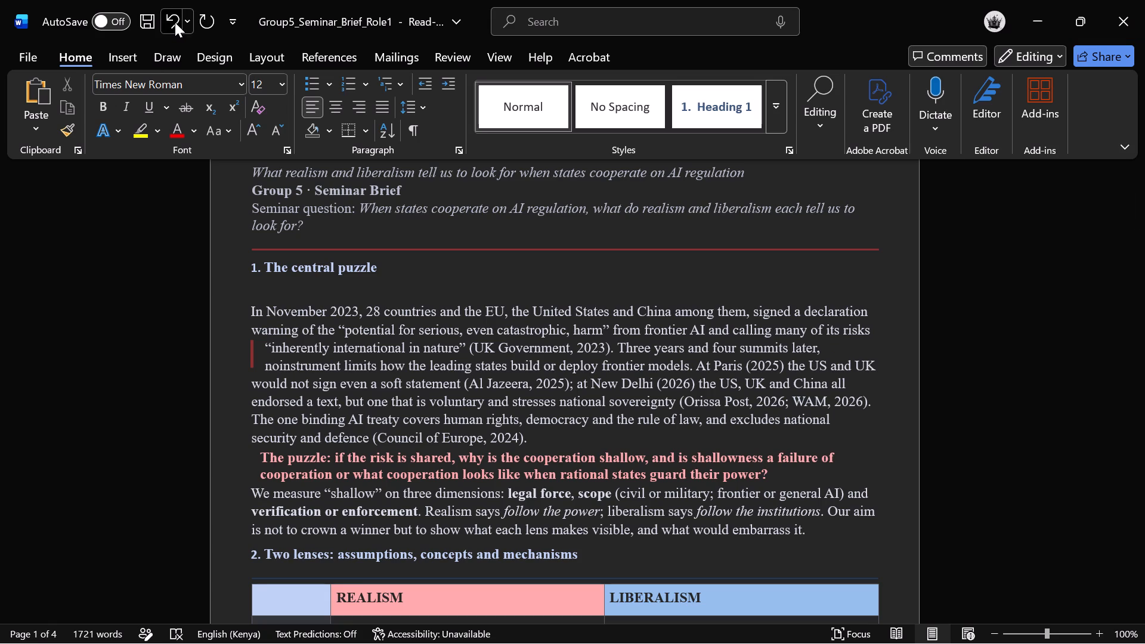
Delete the red vertical bar beside the opening paragraph under "1. The central puzzle".
click(253, 349)
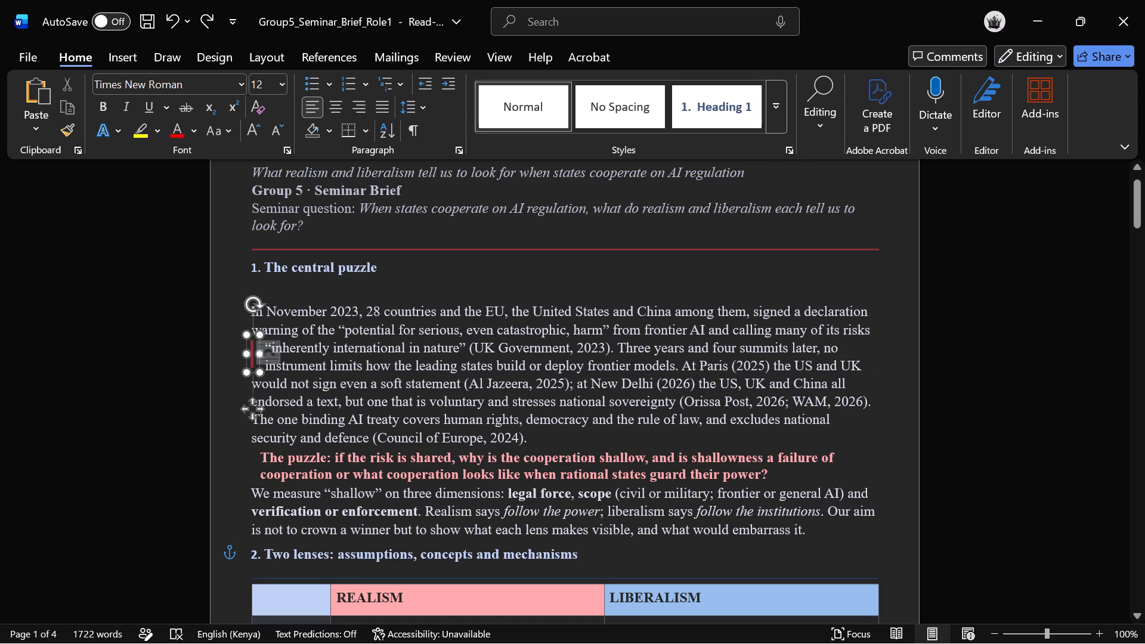
key(BackSpace)
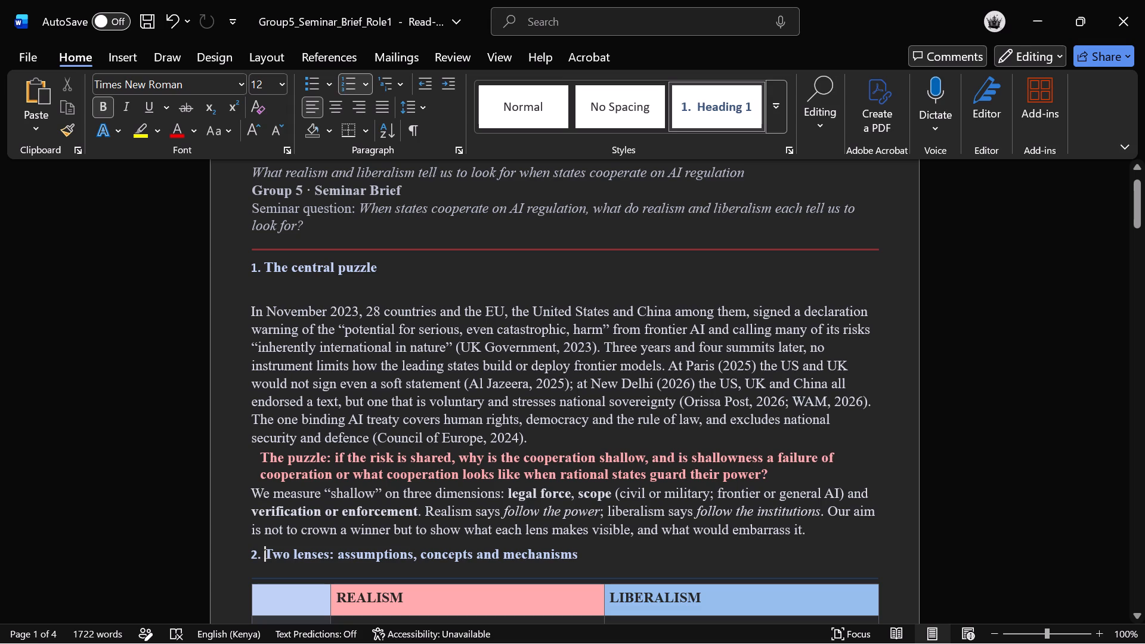
Split the opening paragraph so that "At Paris (2025)" starts a new paragraph.
click(667, 367)
key(Return)
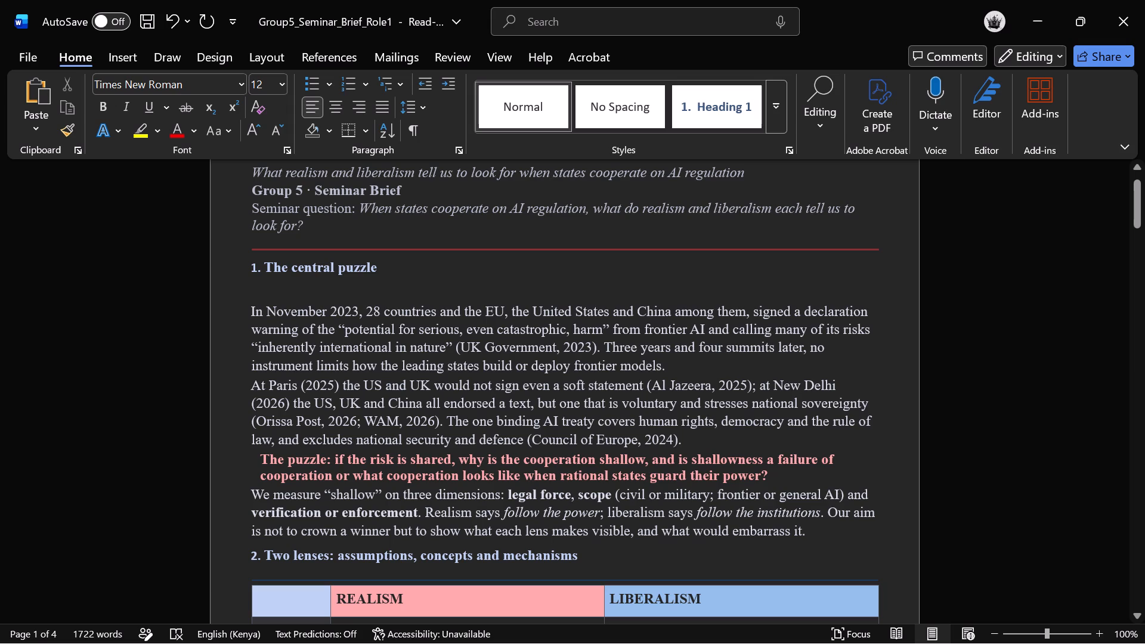
Insert a blank line above and another below the coloured bold statement beginning "The puzzle: if the risk is shared".
scroll(591, 436, down, 1)
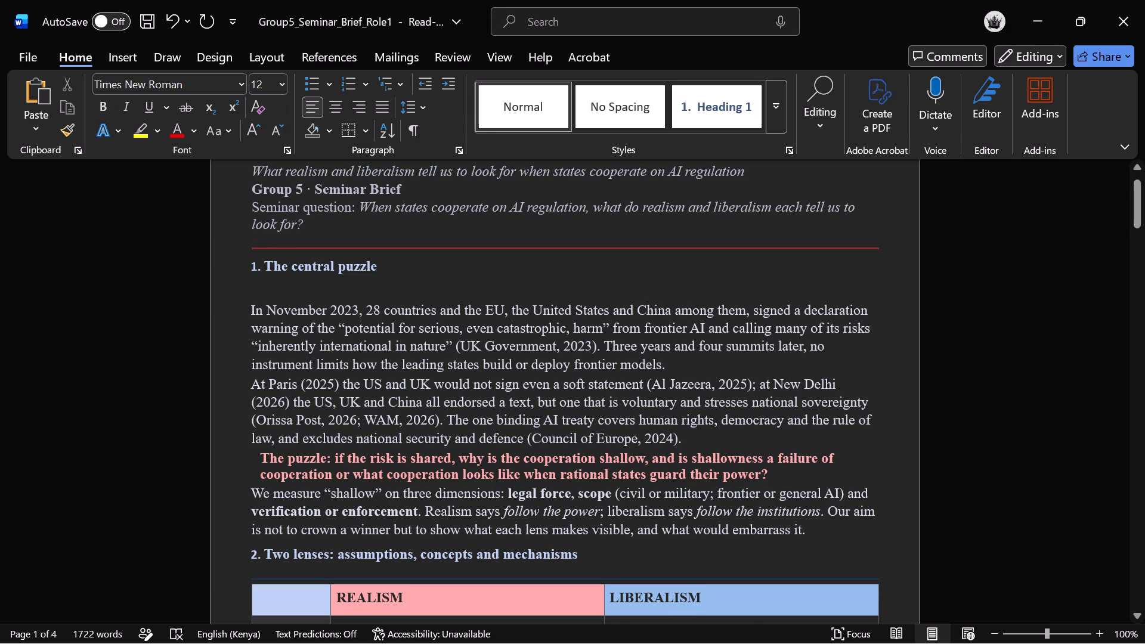
scroll(591, 436, down, 1)
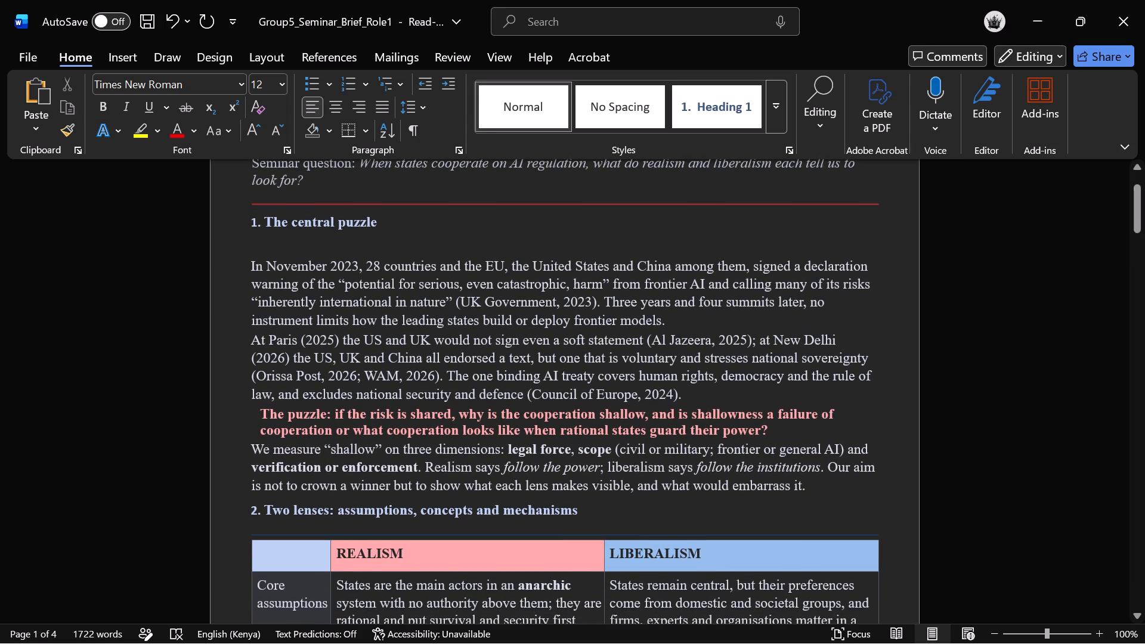
click(695, 394)
key(Return)
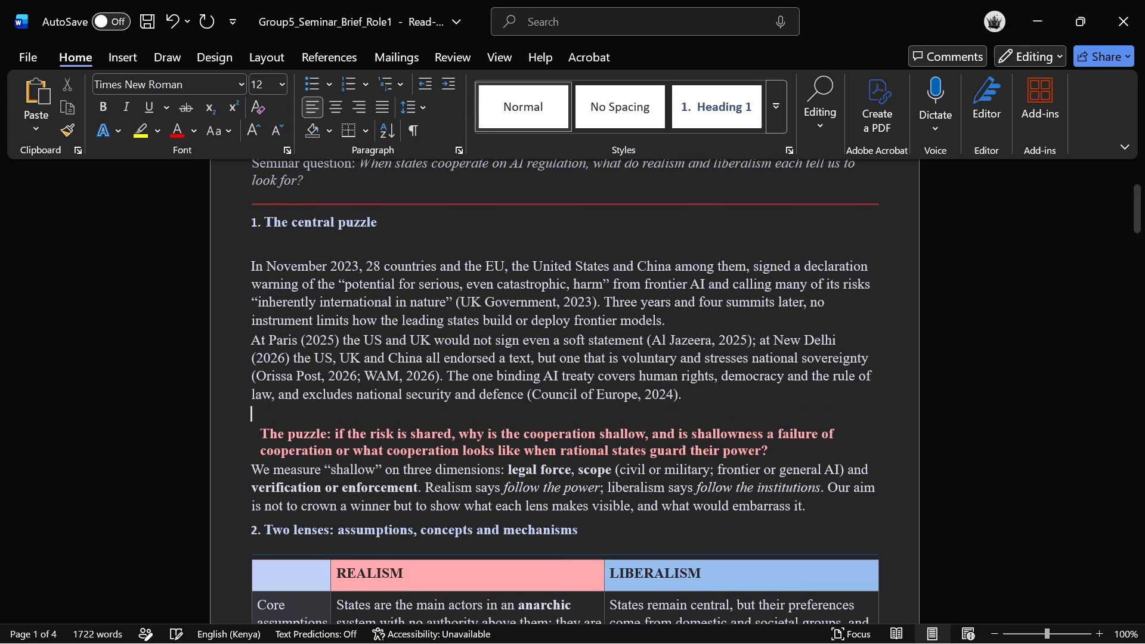
scroll(632, 400, down, 1)
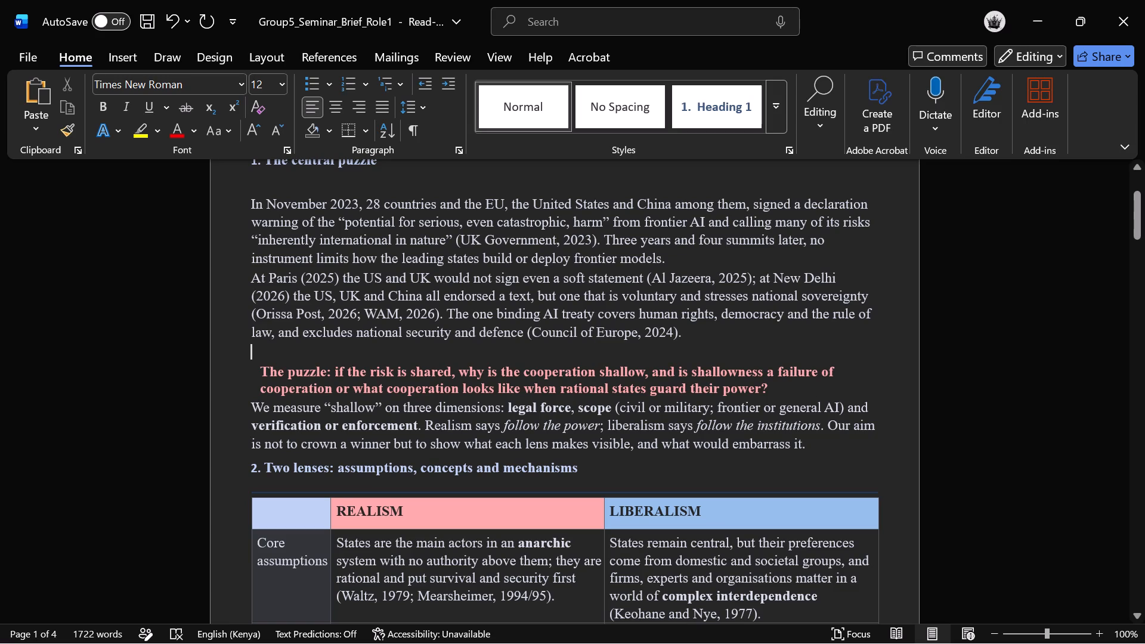
click(781, 389)
key(Return)
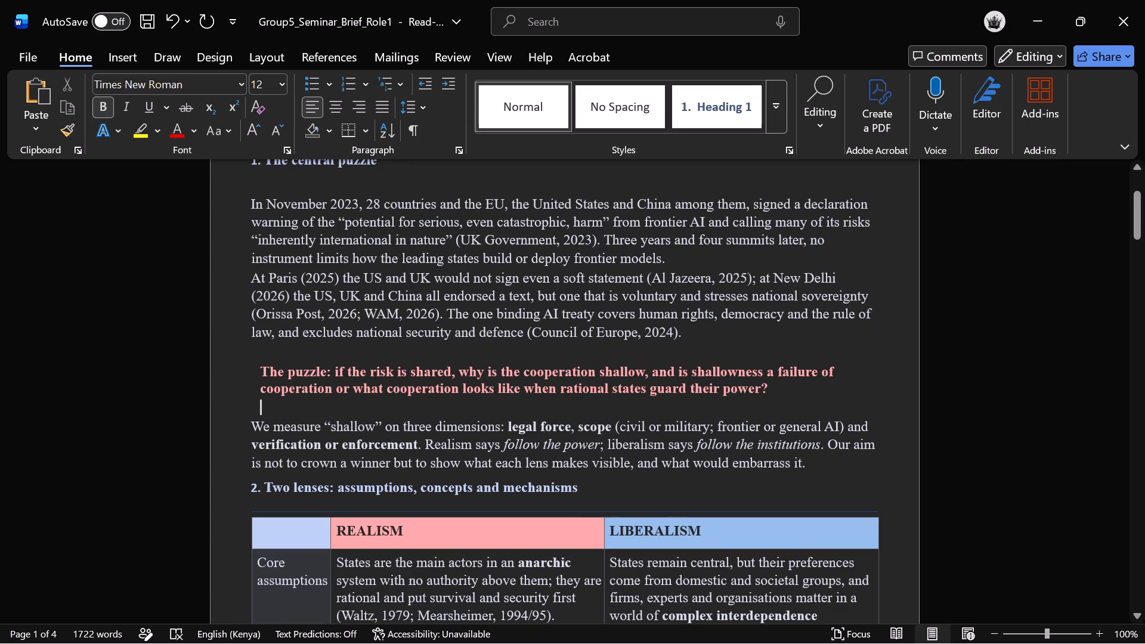
Split the "We measure 'shallow'" paragraph so that "Realism says follow the power" starts a new paragraph.
click(423, 450)
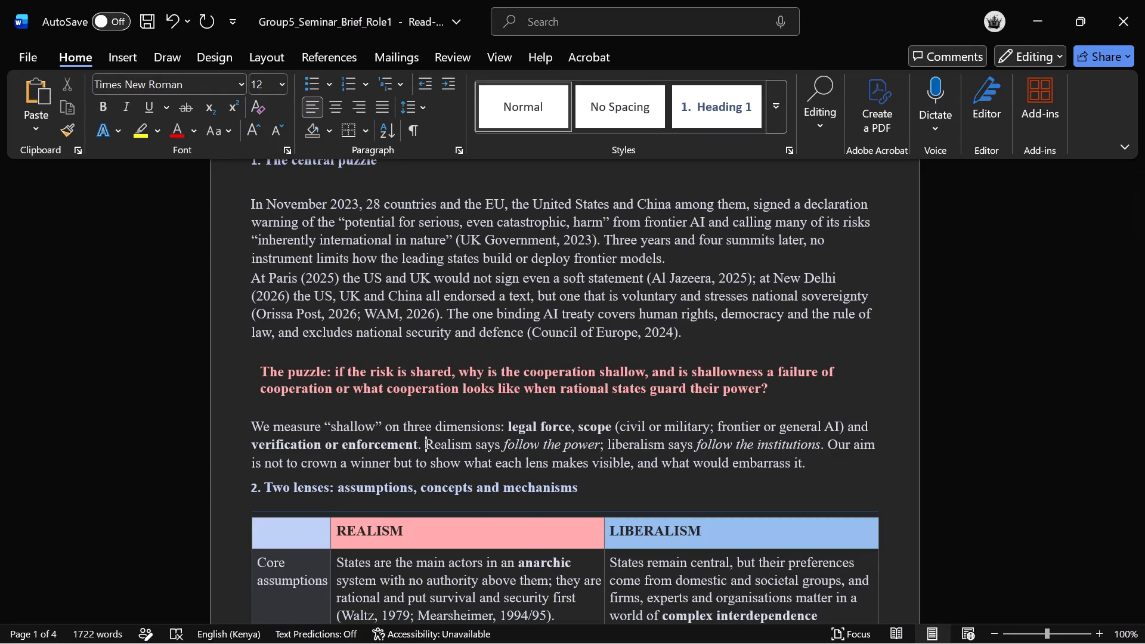
key(Return)
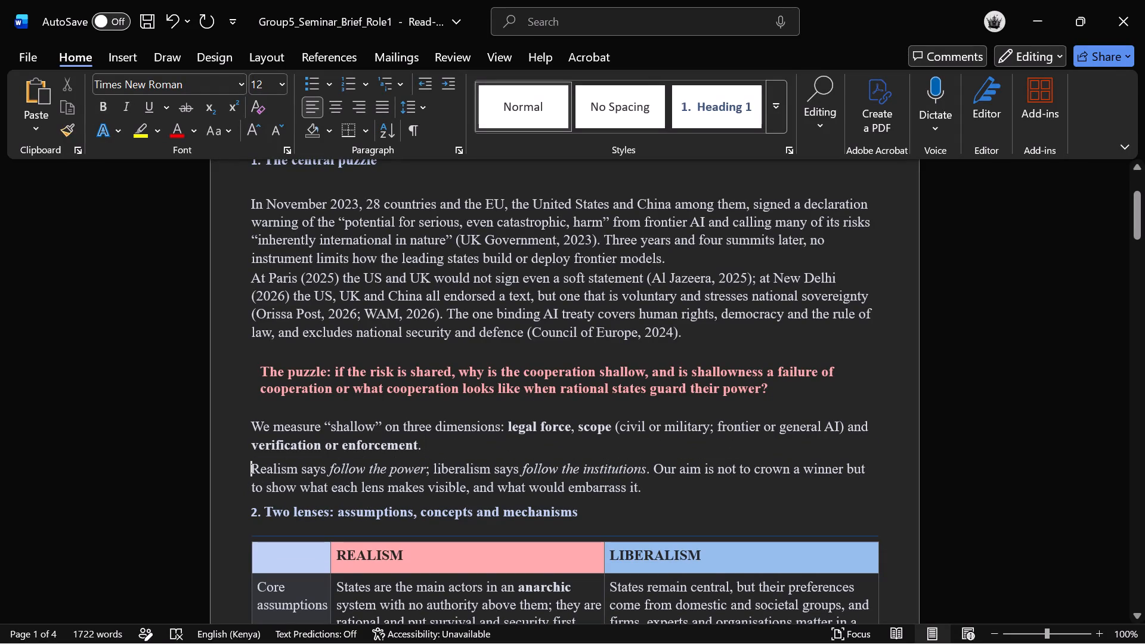
Review the layout of the two-lenses comparison table, the key readings and the AI summit series table.
scroll(544, 438, down, 3)
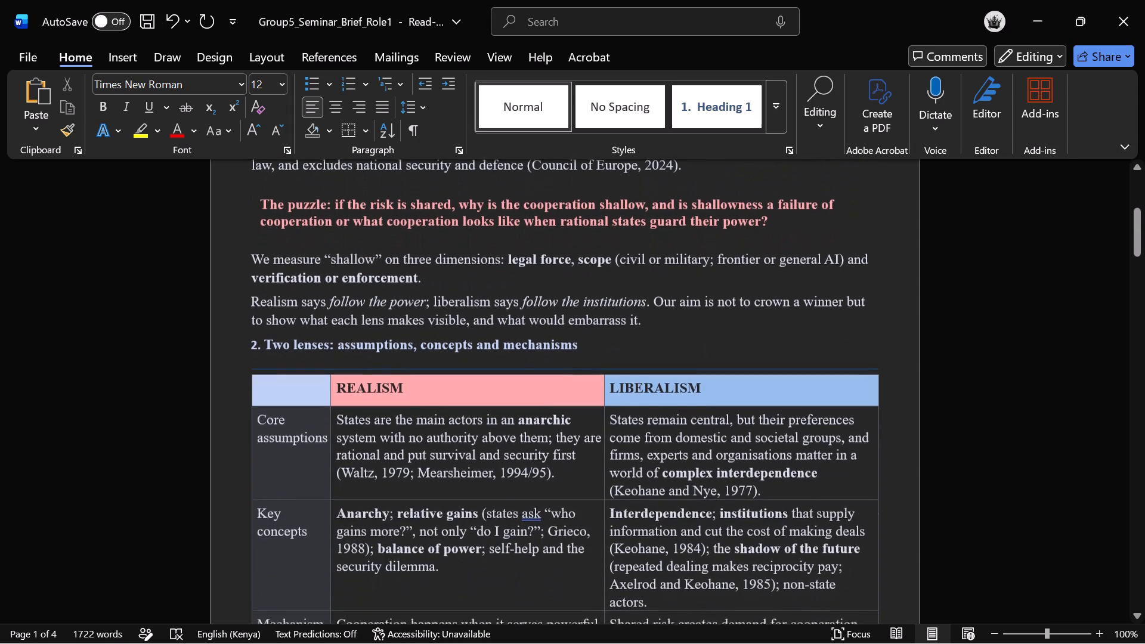
scroll(544, 438, down, 2)
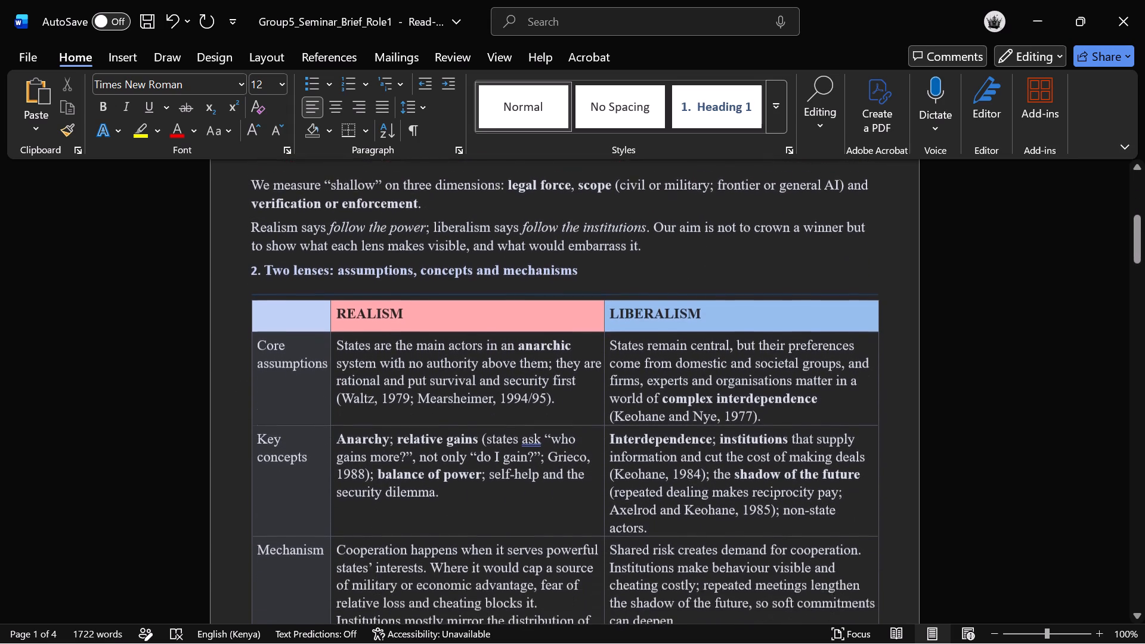
scroll(544, 438, down, 3)
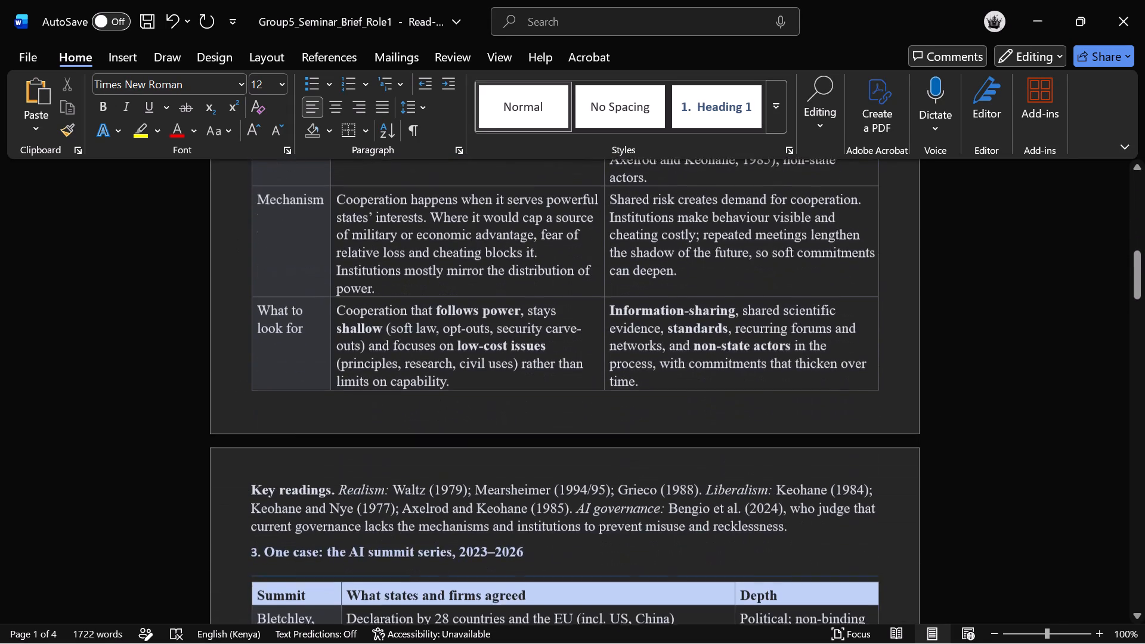
scroll(544, 438, down, 4)
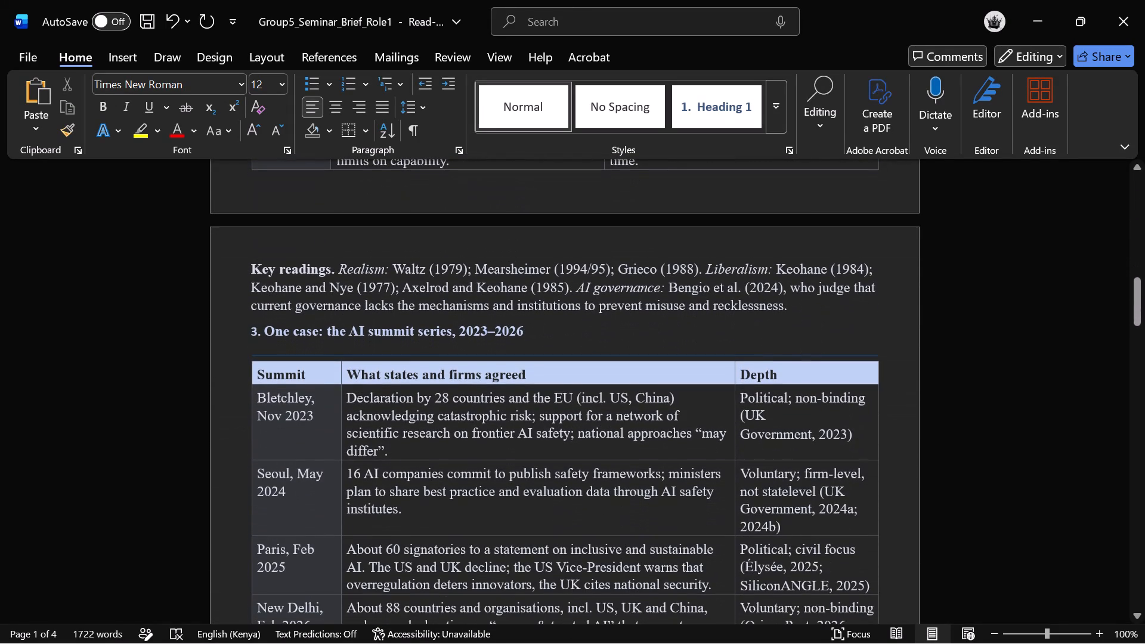
scroll(544, 438, down, 1)
Insert a blank line after "what would embarrass it.", before the heading "2. Two lenses: assumptions, concepts and mechanisms".
scroll(760, 323, up, 2)
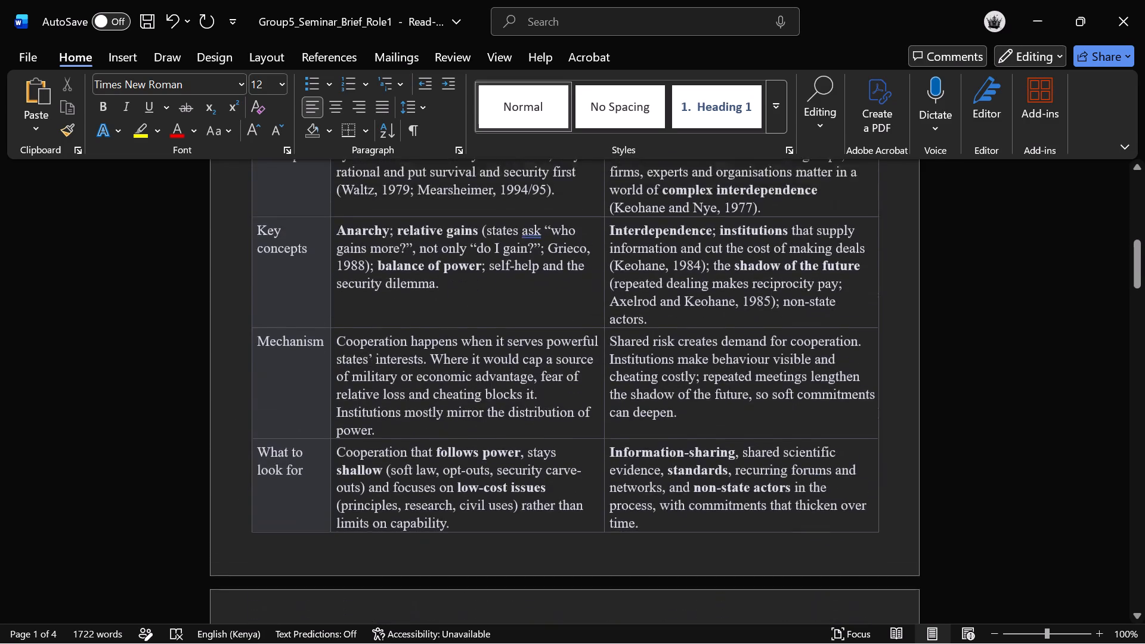
scroll(760, 323, up, 6)
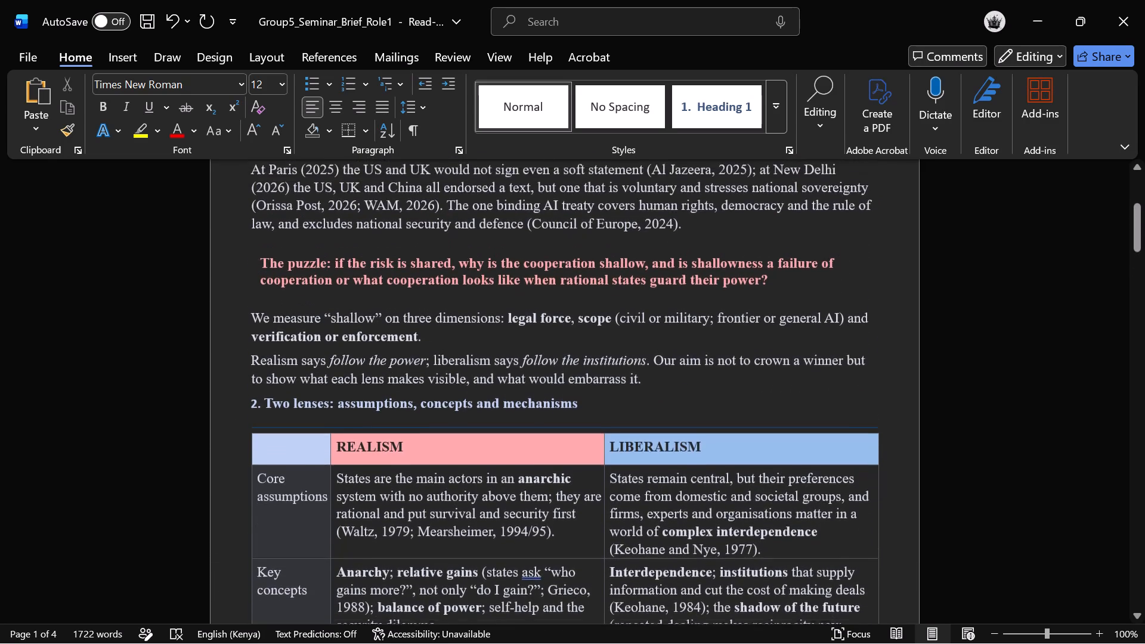
scroll(760, 323, up, 2)
scroll(760, 323, down, 5)
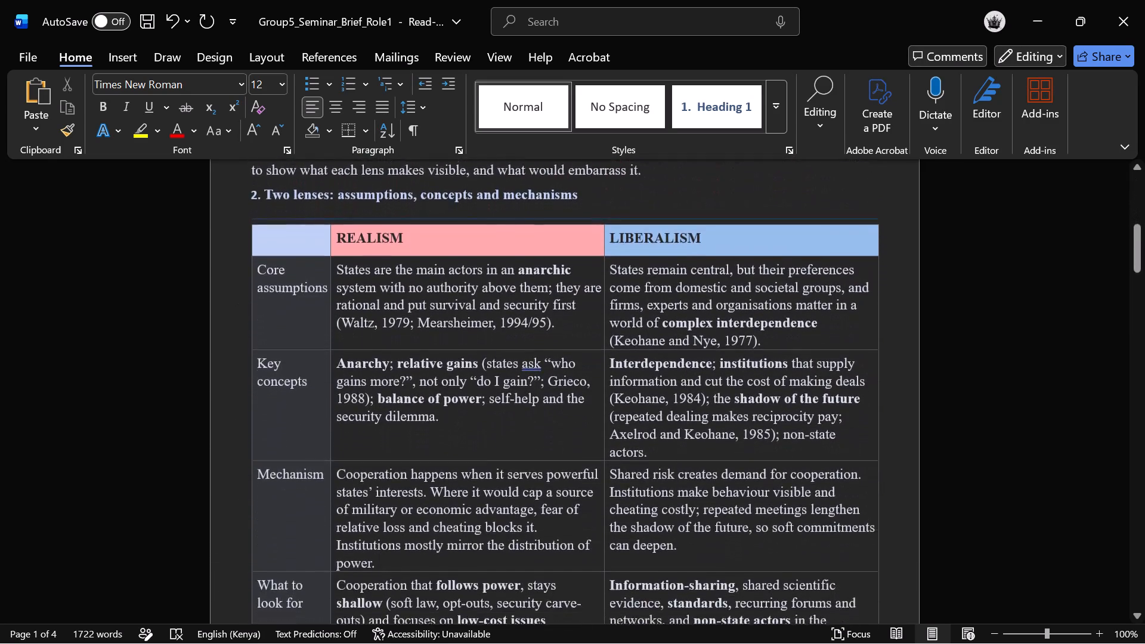
scroll(760, 323, up, 1)
click(646, 256)
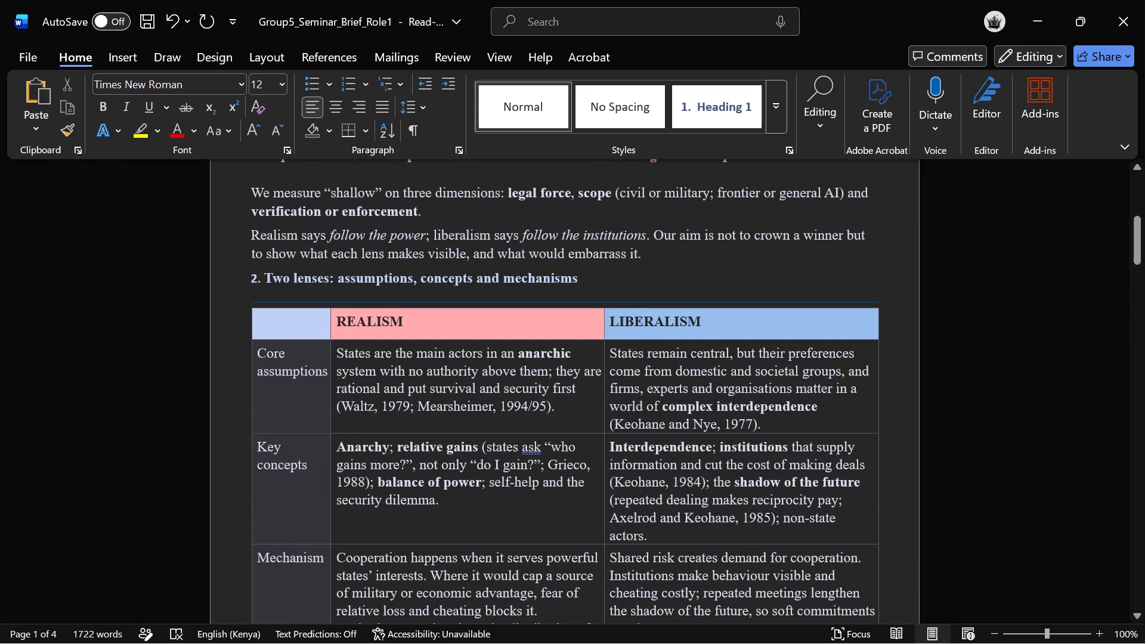
key(Return)
Insert a blank line between the AI summit series table and the "Benchmark:" paragraph in section 3.
scroll(646, 256, down, 3)
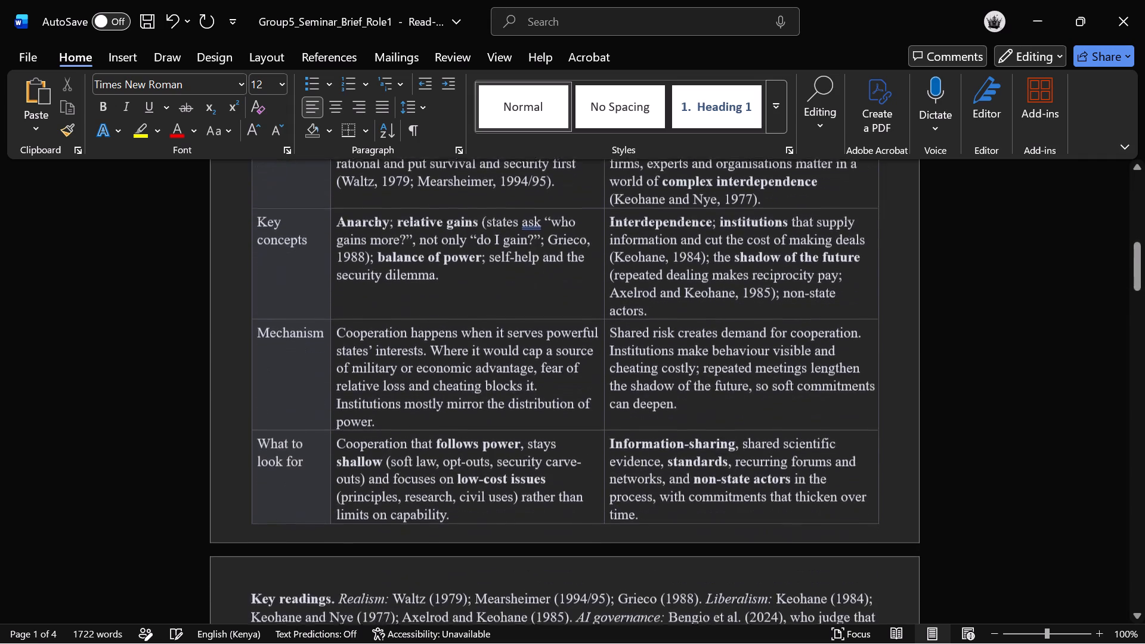
scroll(646, 256, down, 3)
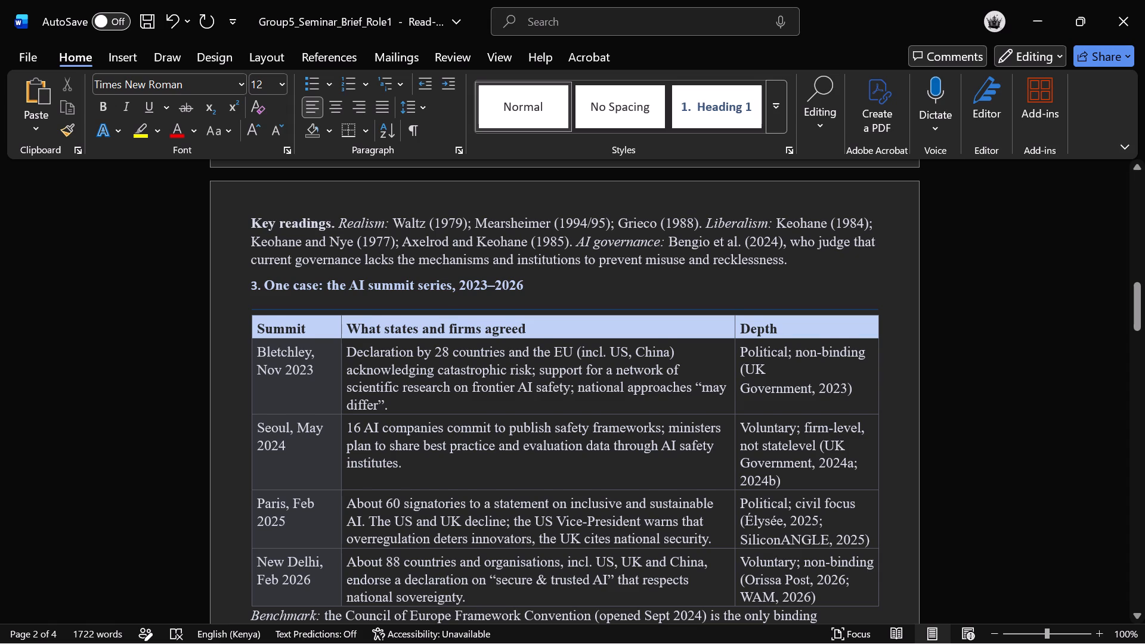
scroll(656, 296, down, 3)
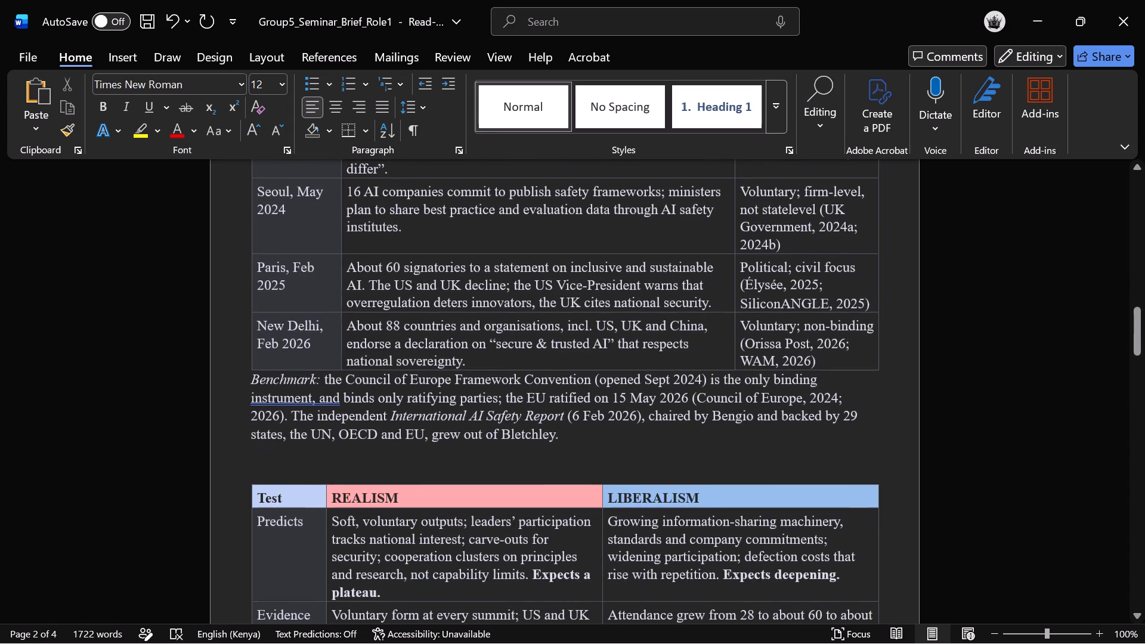
scroll(656, 296, down, 2)
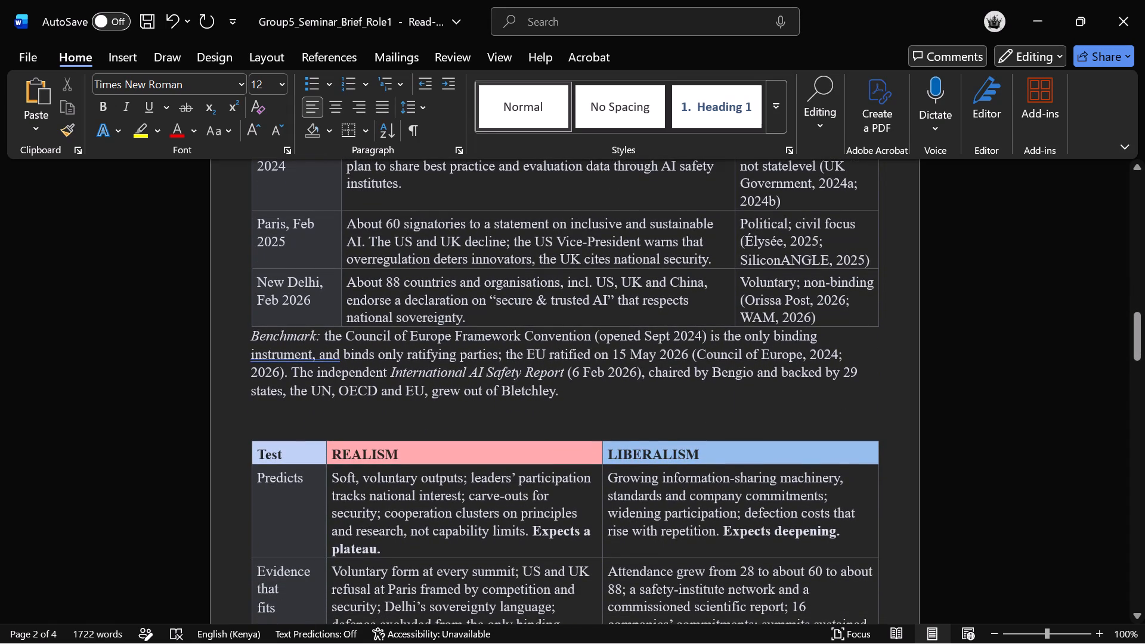
click(252, 338)
key(Return)
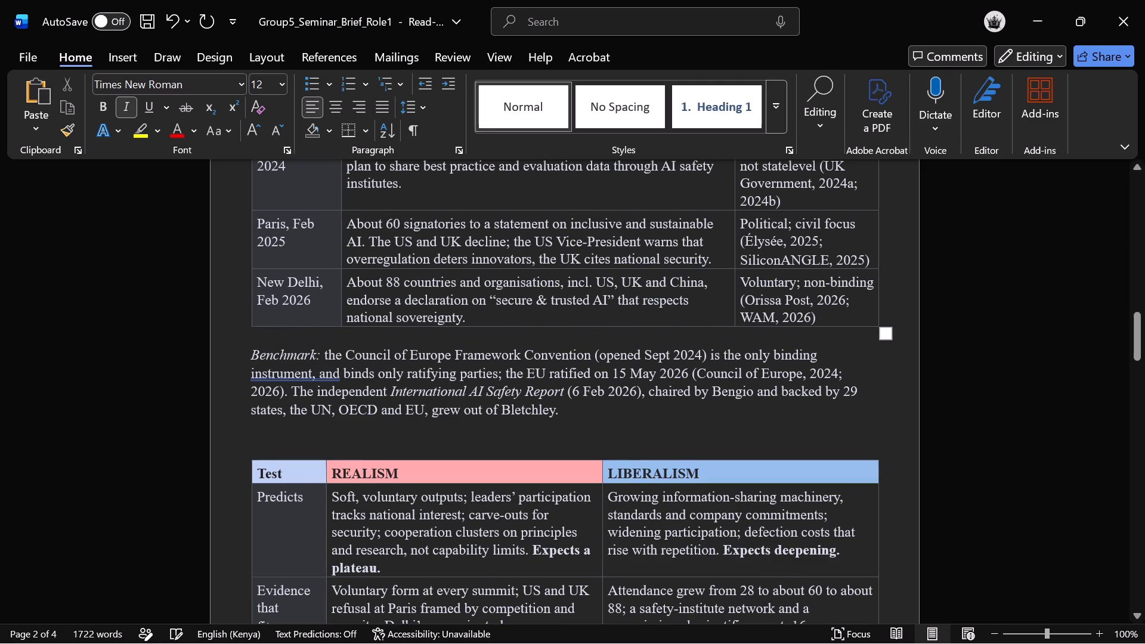
Review the layout from the Test tables through the stress test, class activity and discussion questions to the start of the references.
scroll(622, 418, down, 1)
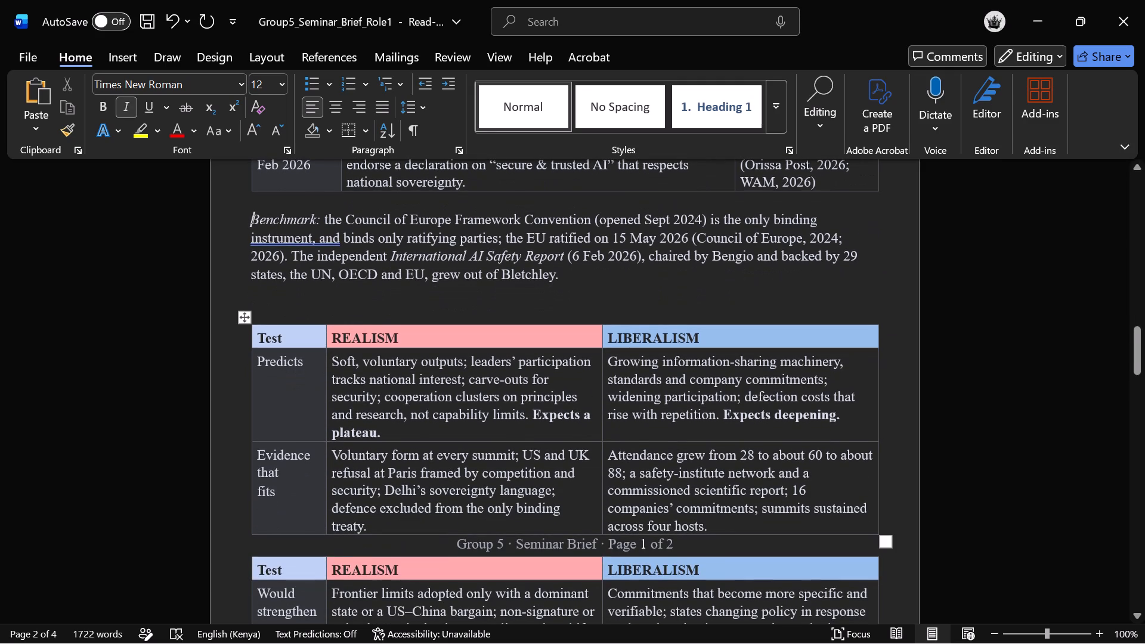
scroll(622, 418, down, 1)
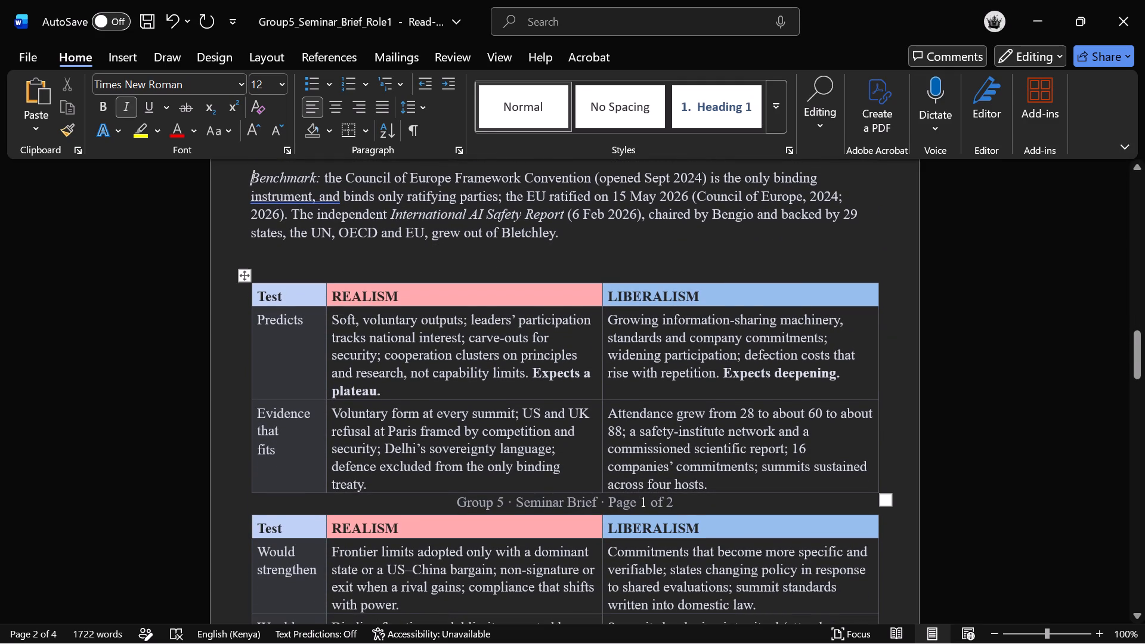
scroll(622, 418, down, 2)
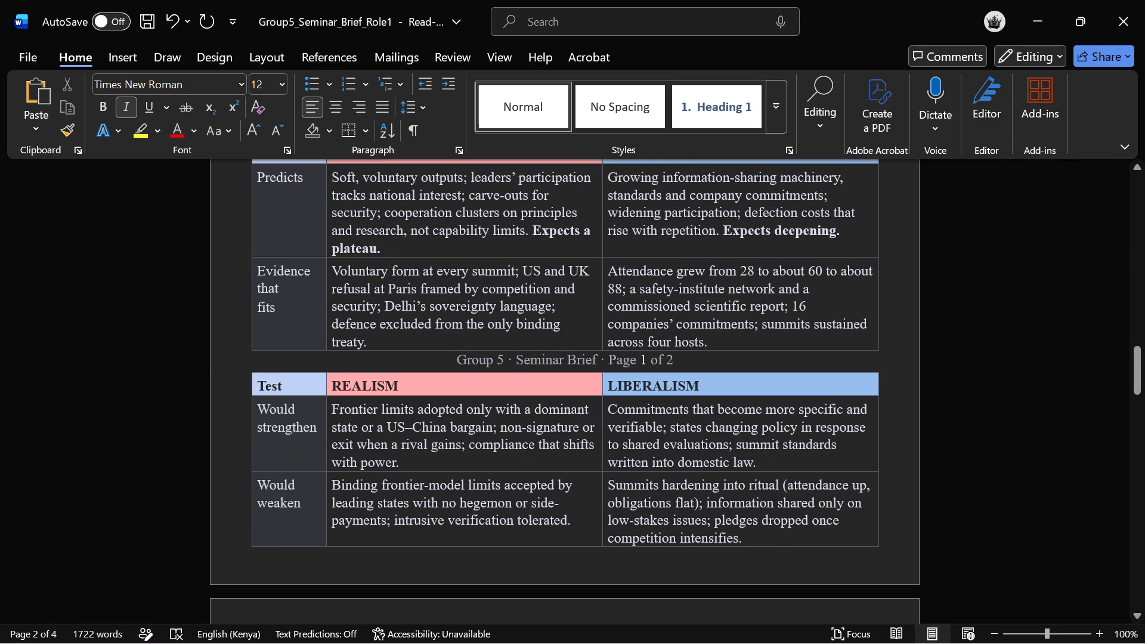
scroll(622, 418, up, 1)
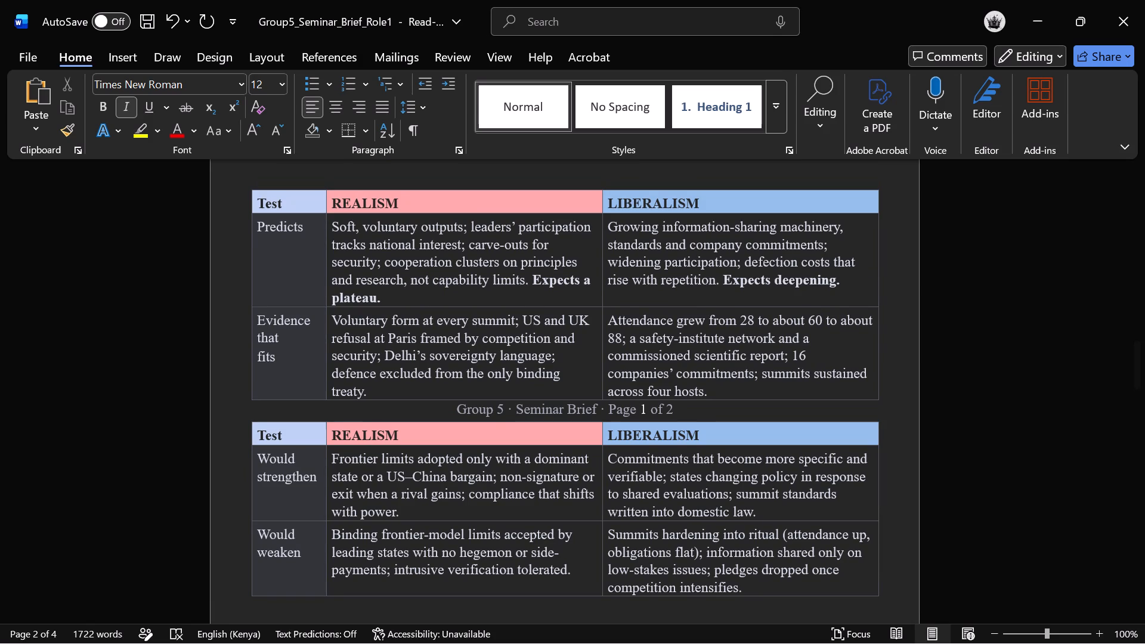
scroll(622, 418, down, 1)
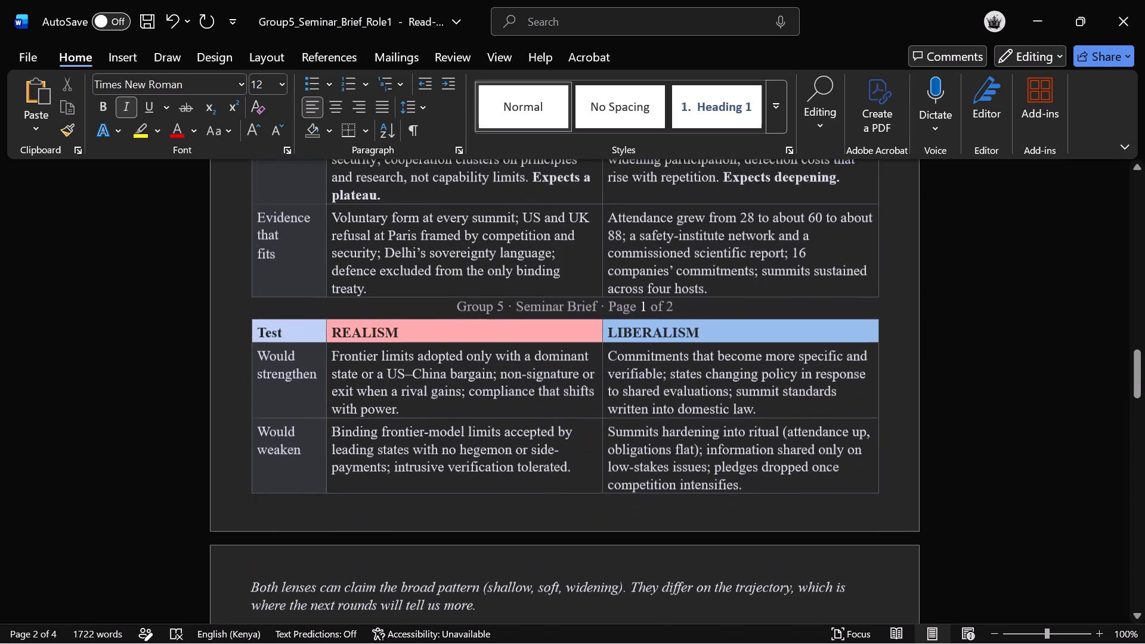
scroll(622, 418, down, 1)
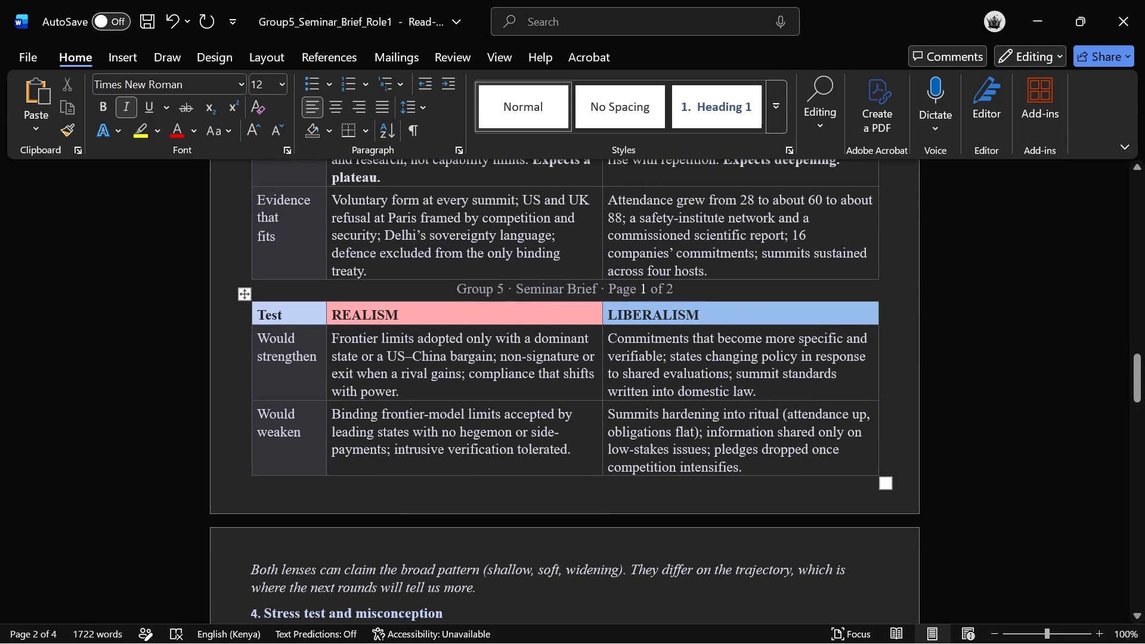
scroll(622, 418, down, 2)
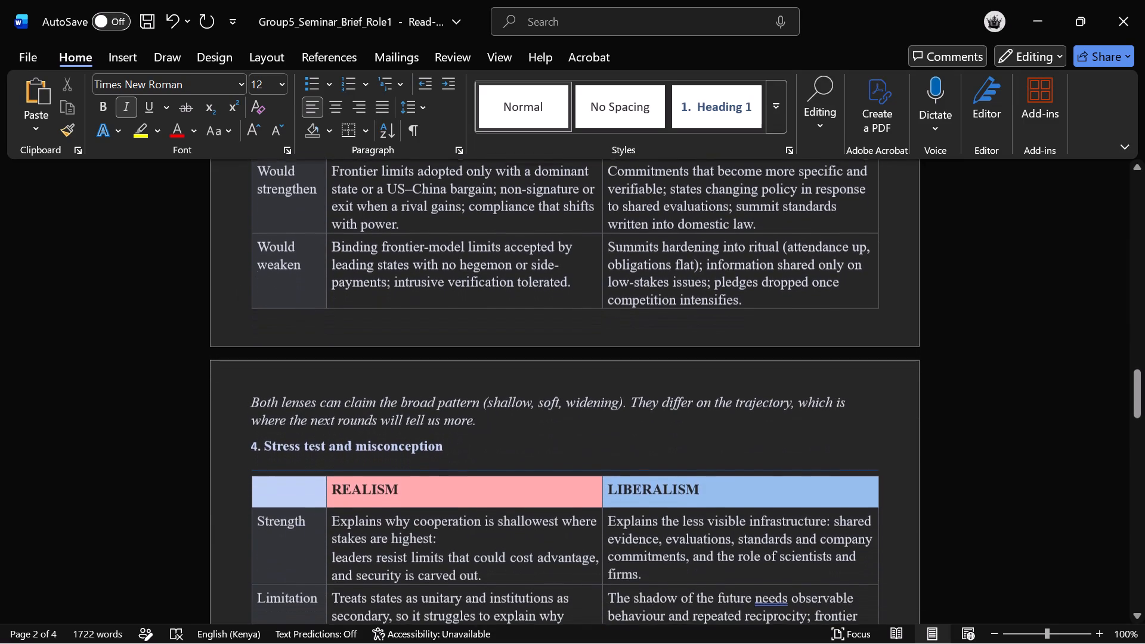
scroll(622, 418, down, 2)
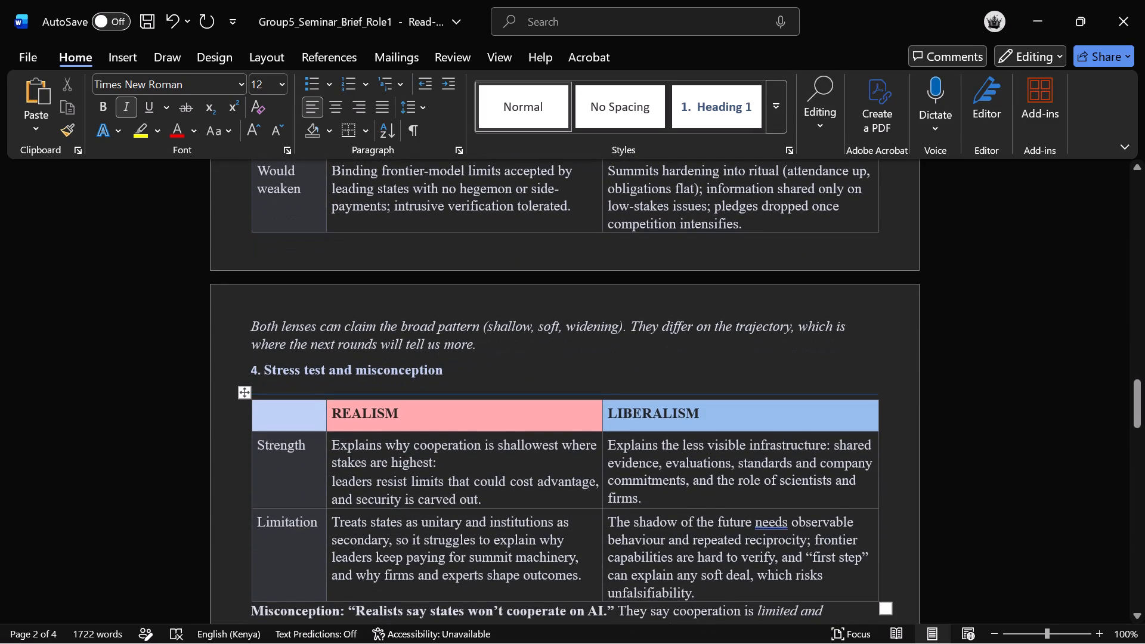
scroll(622, 418, down, 4)
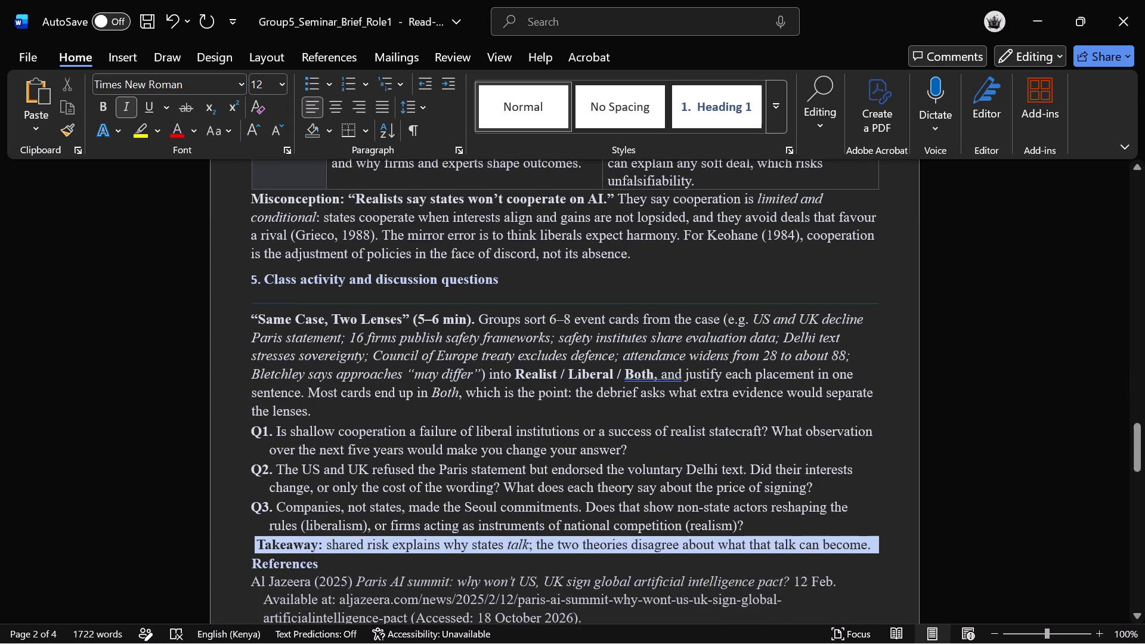
scroll(622, 418, down, 2)
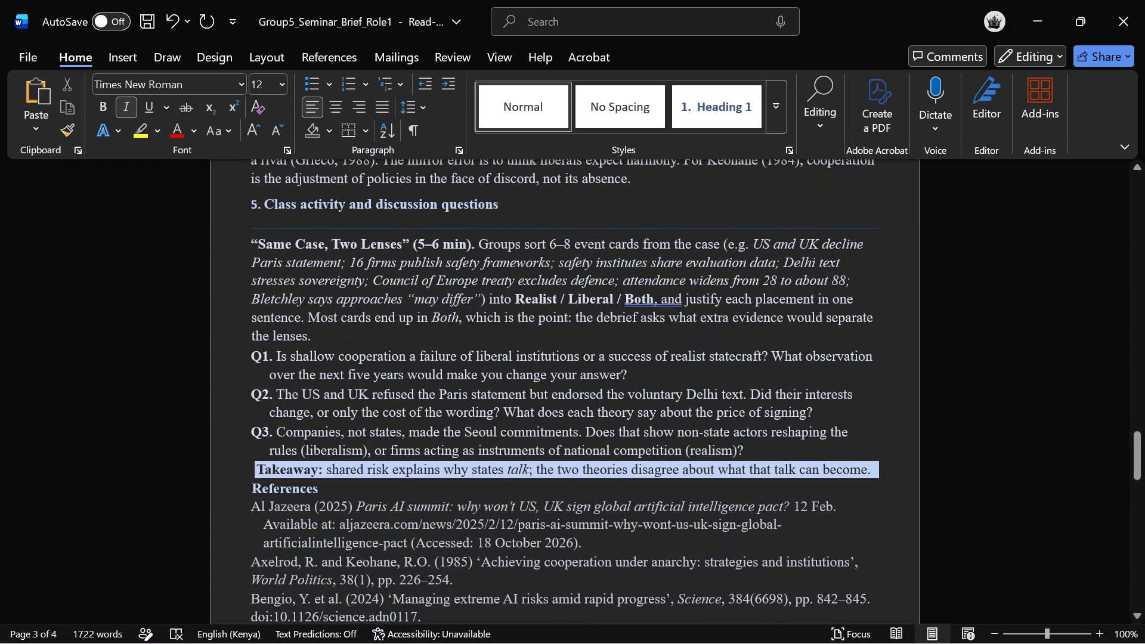
scroll(622, 418, up, 1)
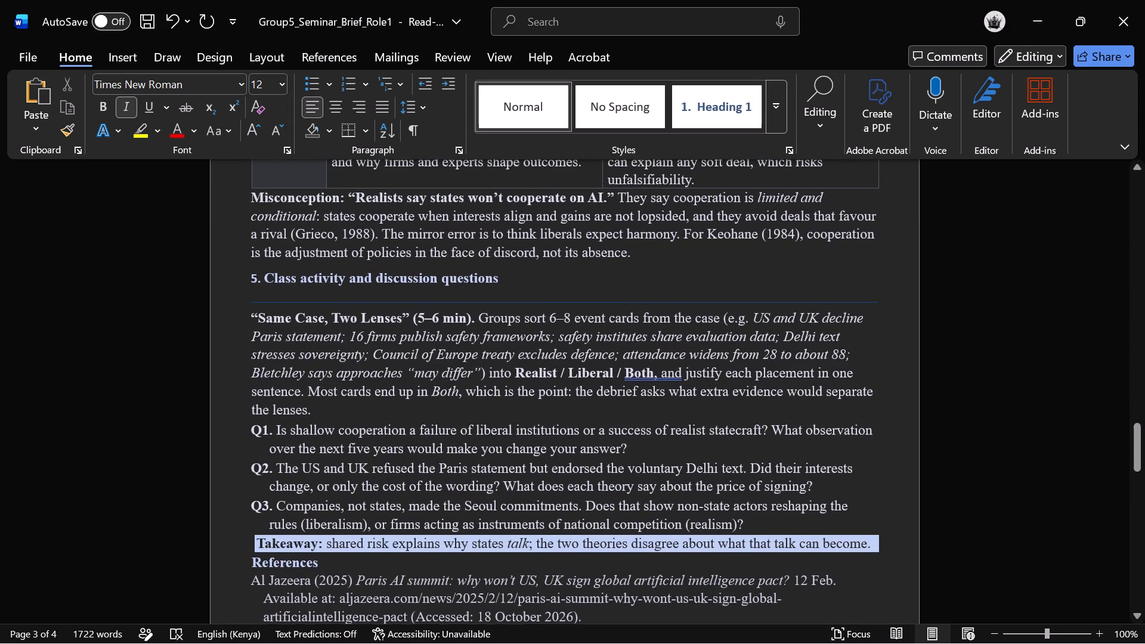
scroll(622, 418, up, 1)
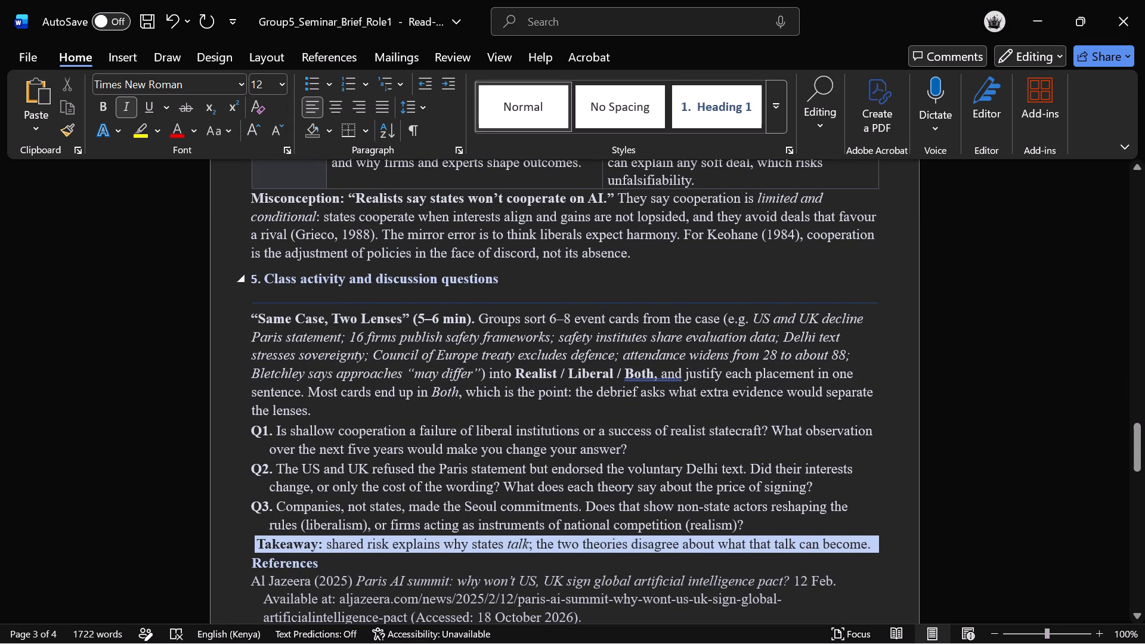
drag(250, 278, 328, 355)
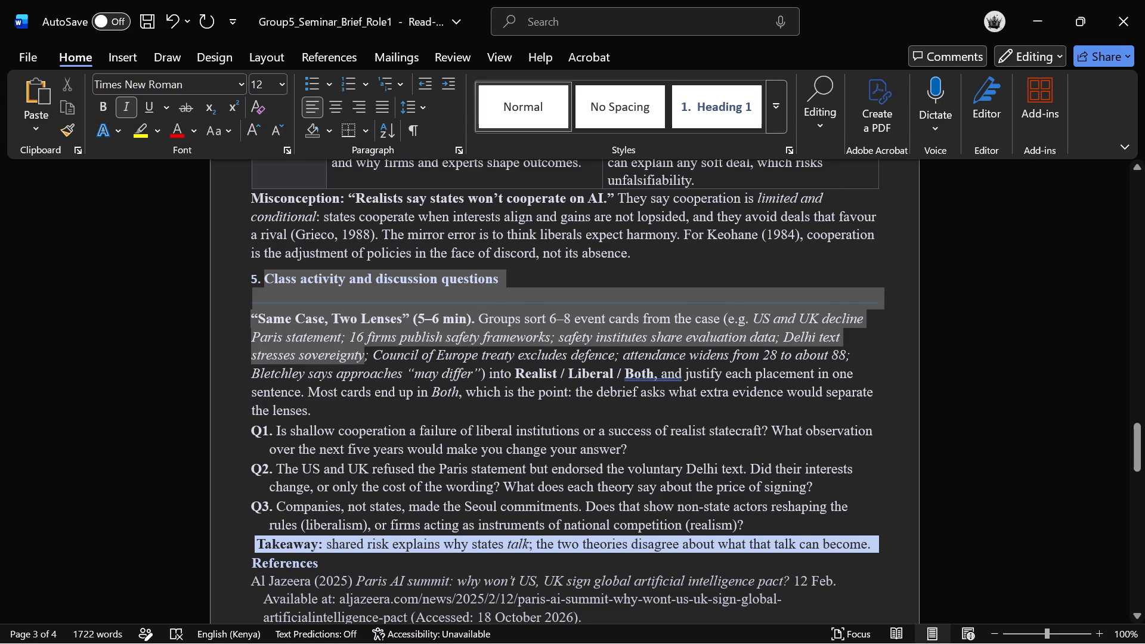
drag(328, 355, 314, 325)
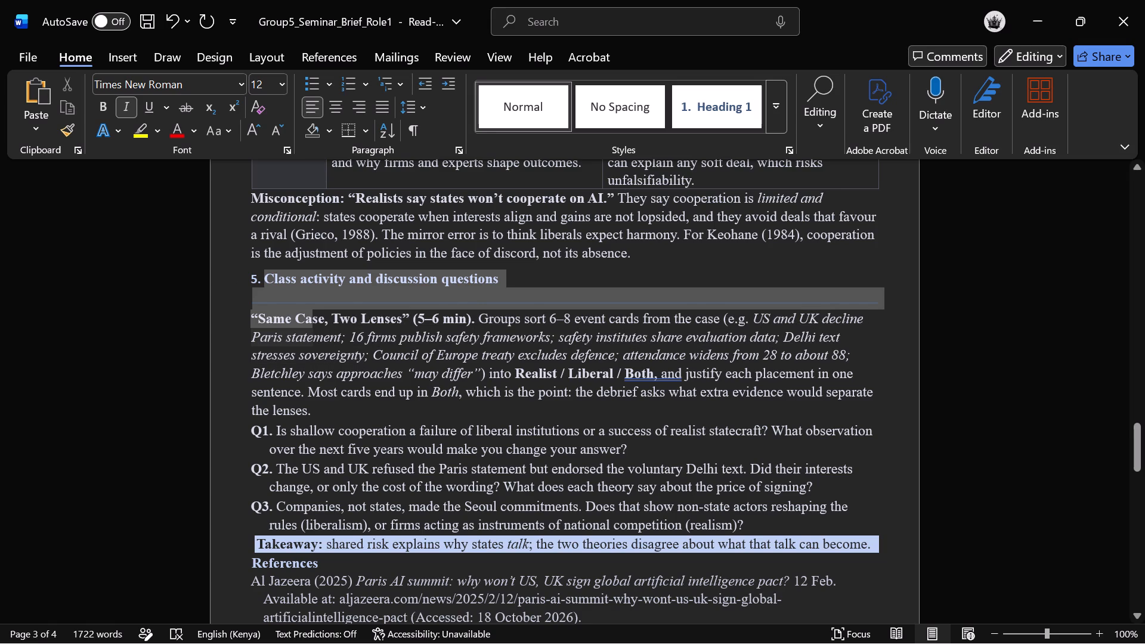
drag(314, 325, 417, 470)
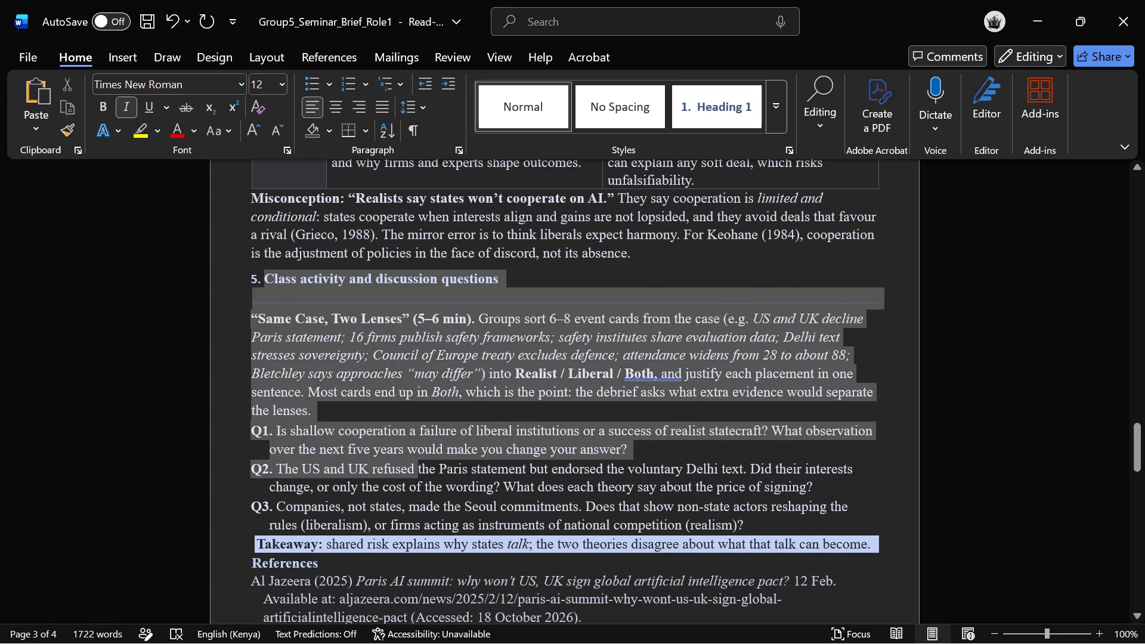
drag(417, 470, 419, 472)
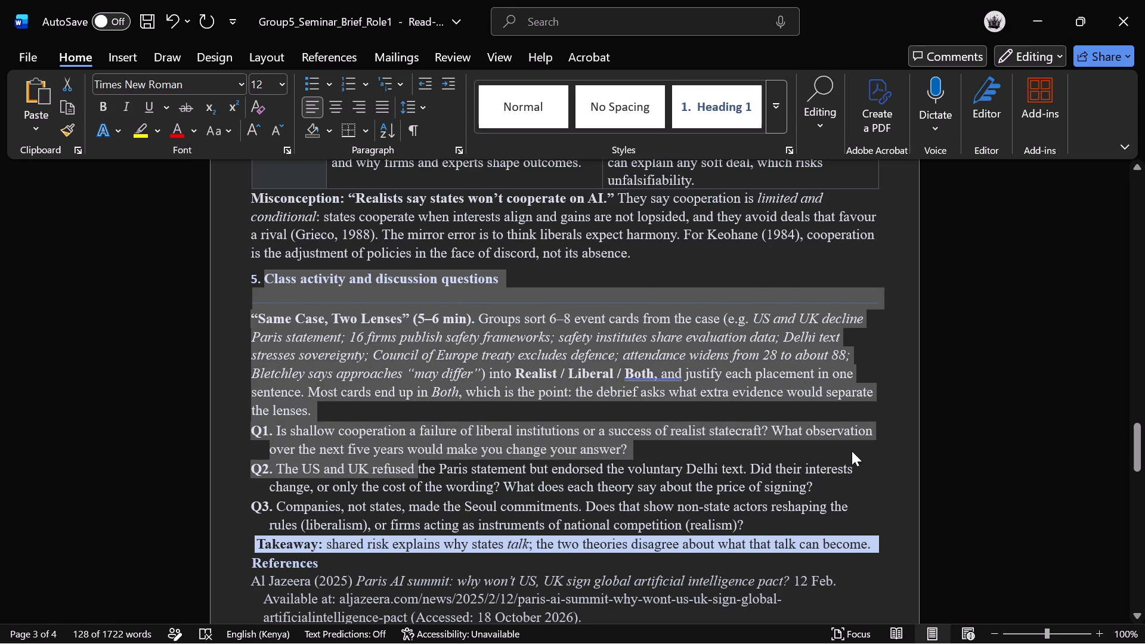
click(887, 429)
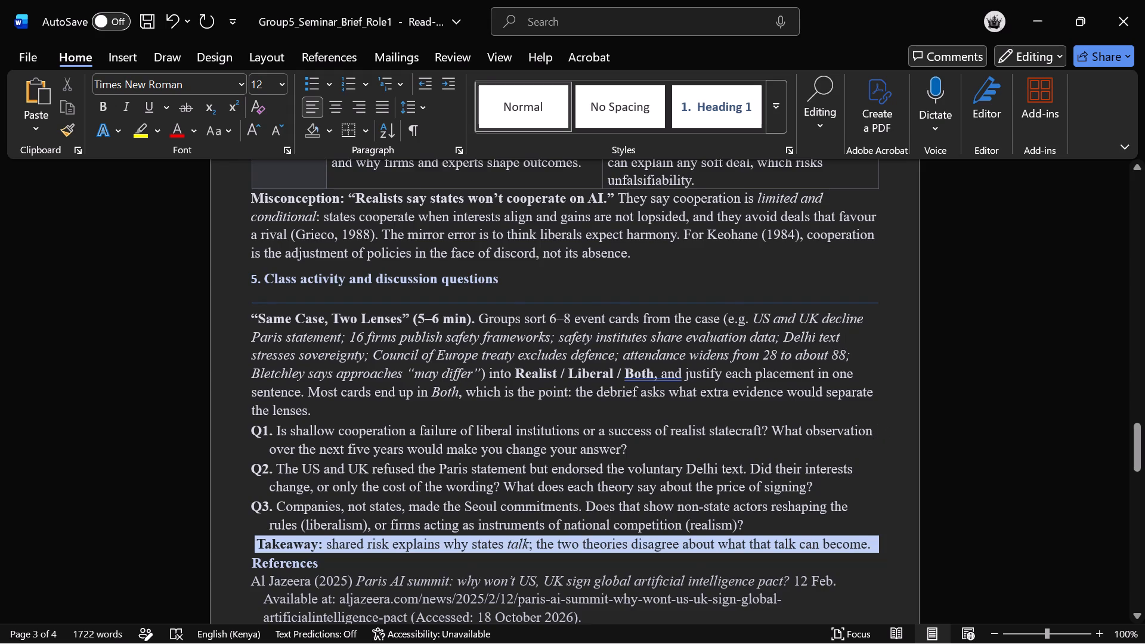
Insert a blank line after the "Key readings" paragraph, before the heading "3. One case: the AI summit series, 2023–2026".
scroll(530, 469, up, 6)
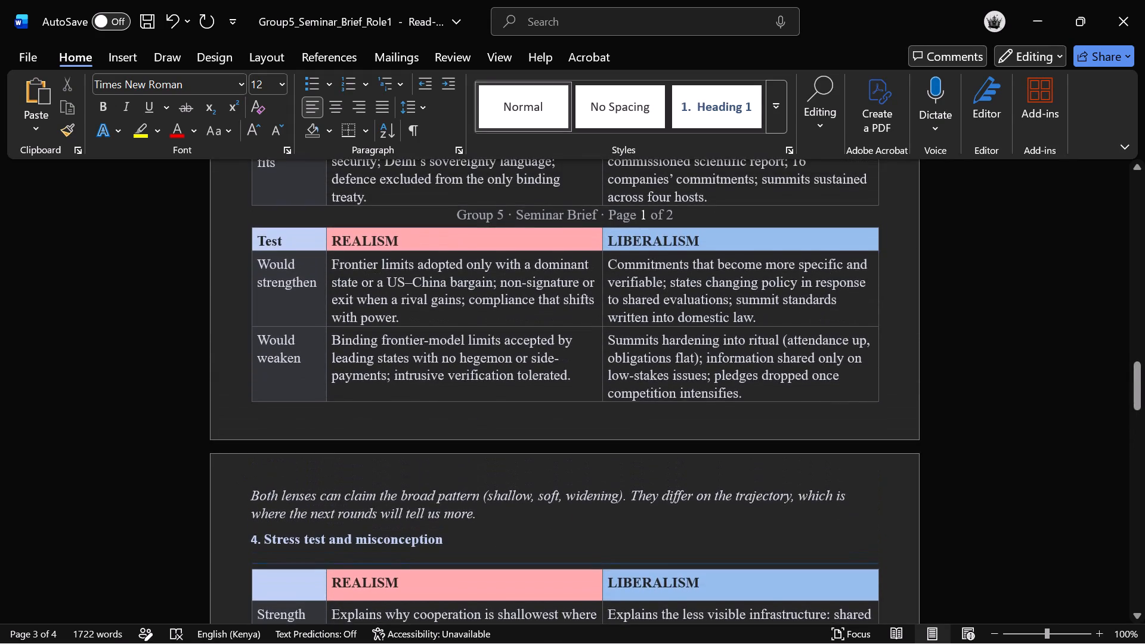
scroll(530, 469, up, 4)
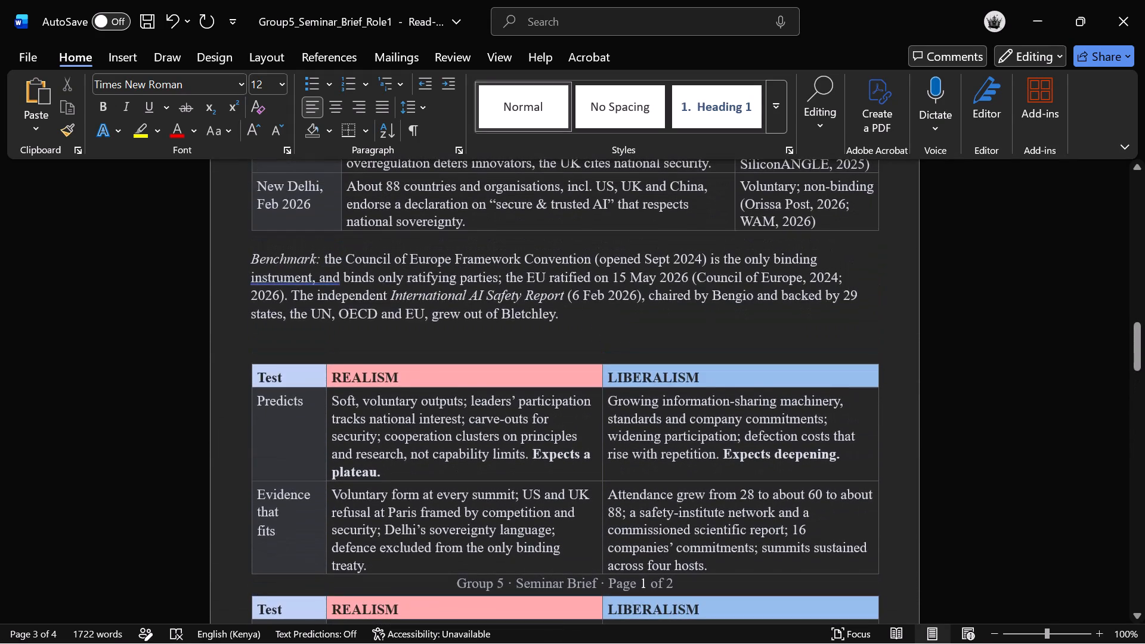
scroll(530, 469, up, 3)
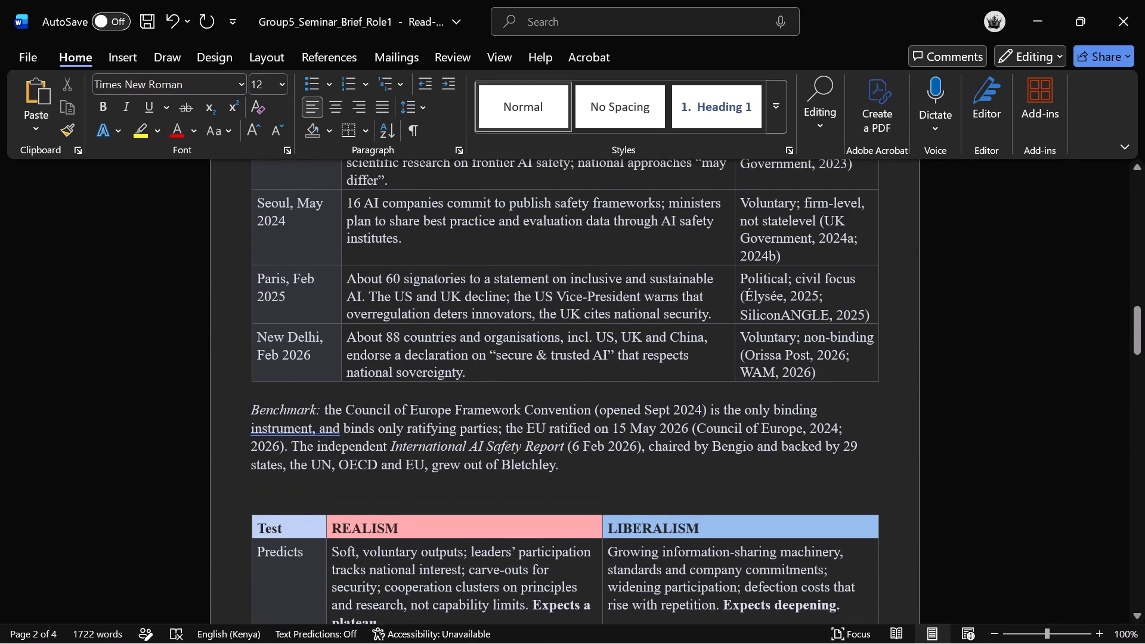
scroll(530, 469, up, 3)
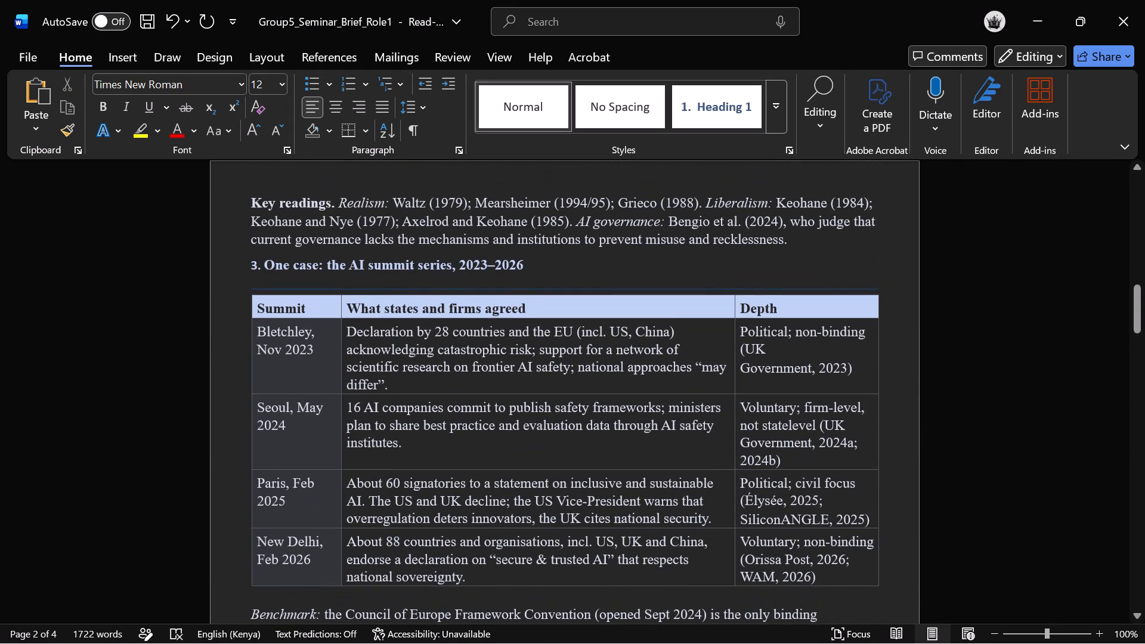
scroll(530, 469, up, 4)
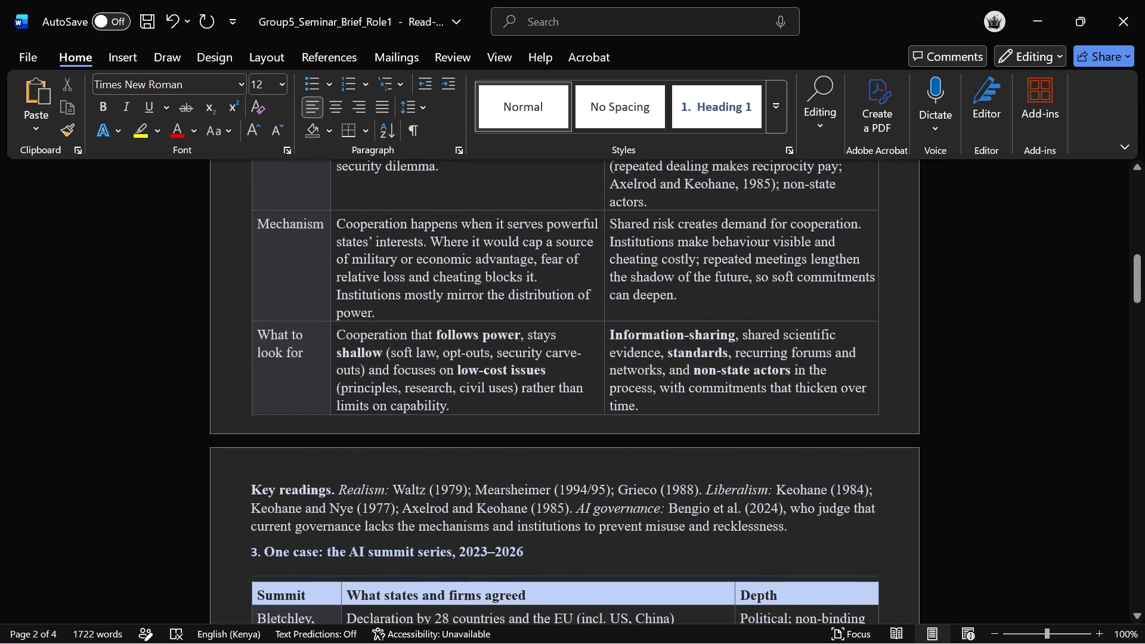
scroll(530, 469, up, 2)
scroll(530, 469, down, 1)
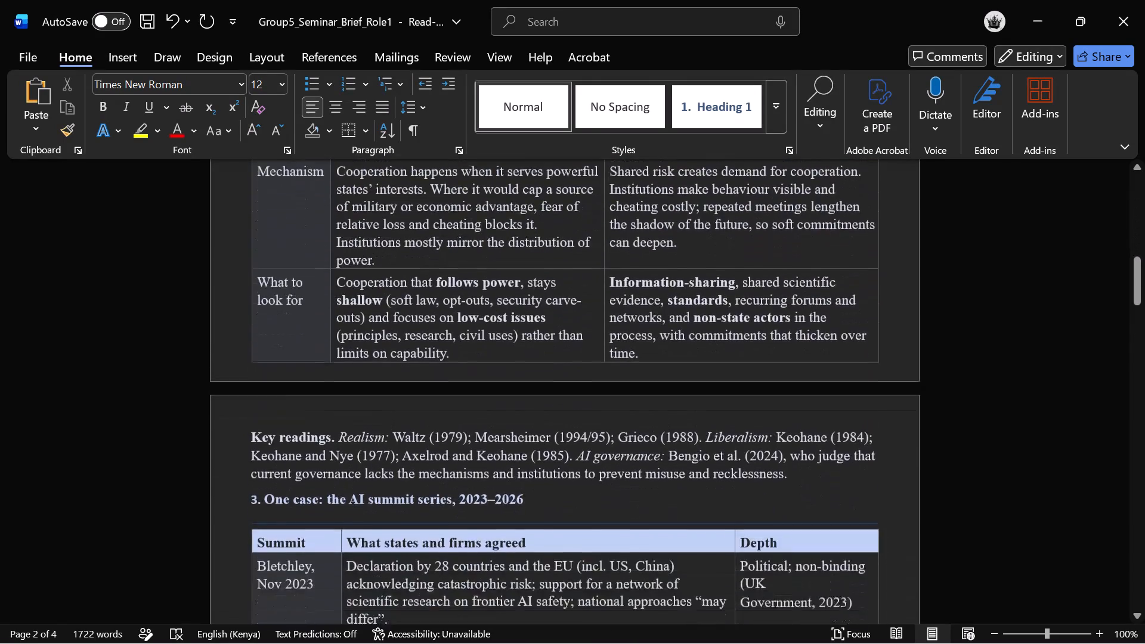
scroll(530, 469, right, 1)
click(787, 419)
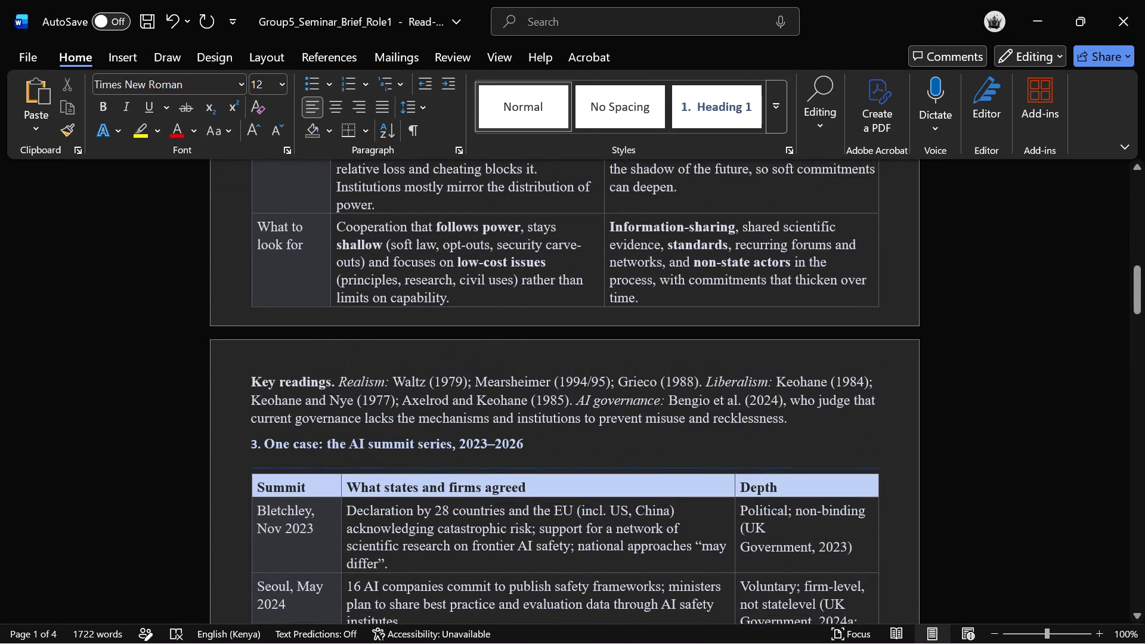
click(787, 419)
key(Return)
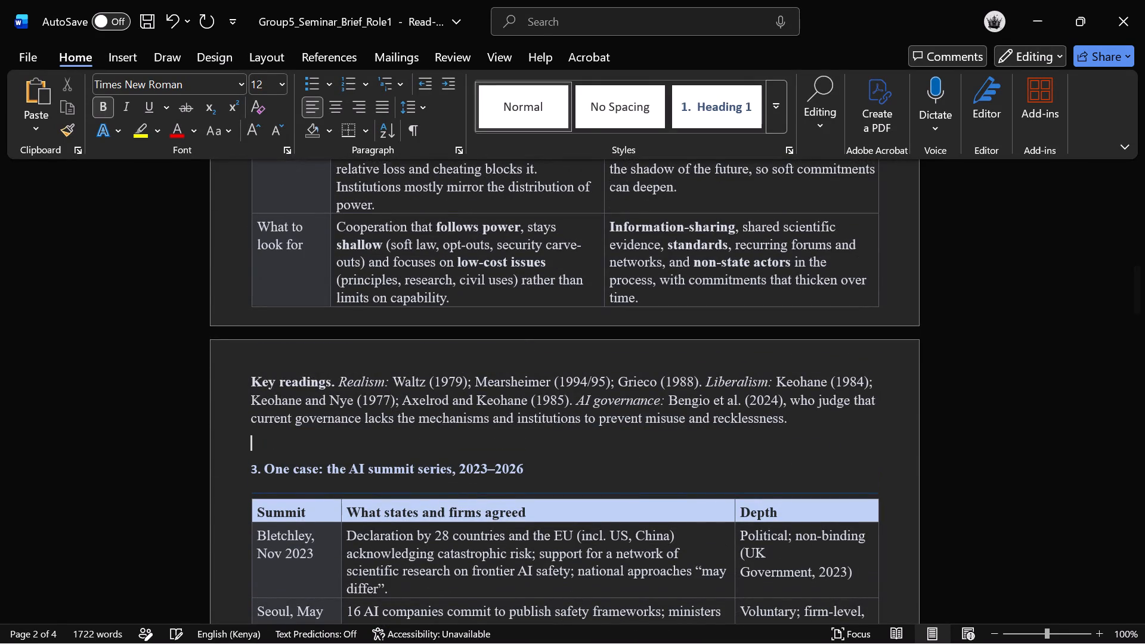
Delete the stray footer text "Group 5 · Seminar Brief · Page 1 of 2" between the two Test tables, leaving an empty line.
scroll(787, 419, down, 4)
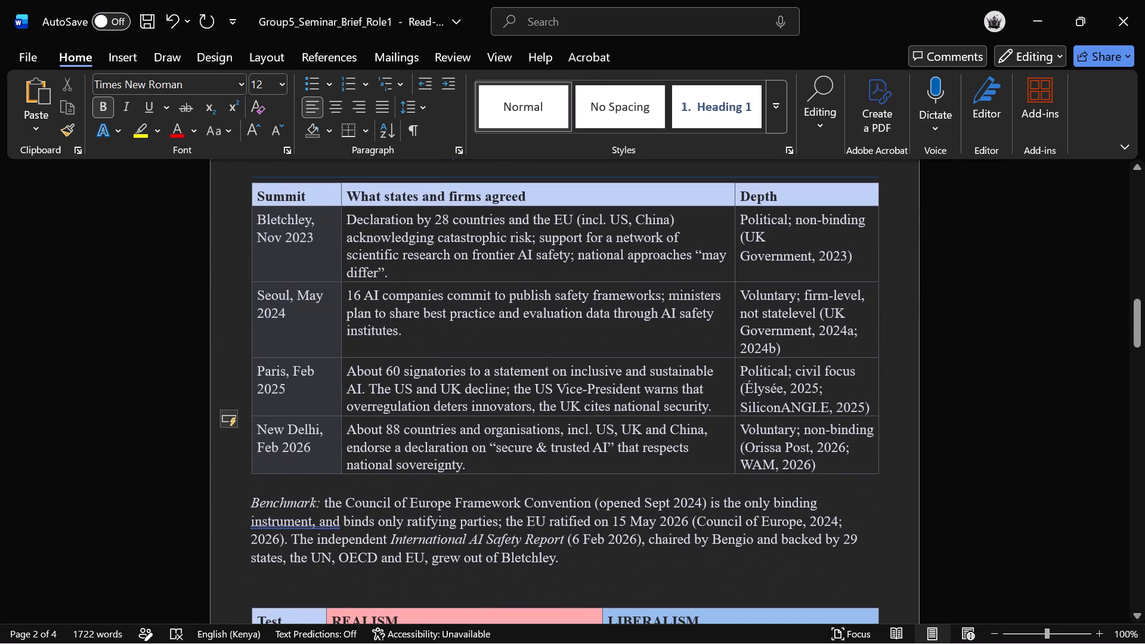
scroll(787, 419, down, 3)
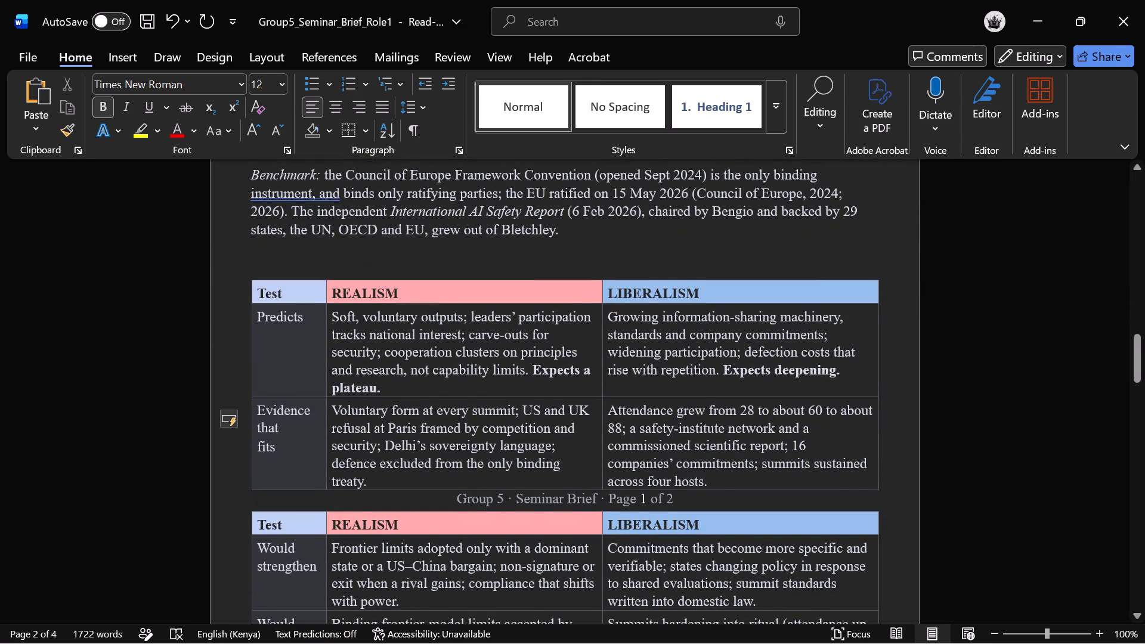
scroll(787, 419, down, 2)
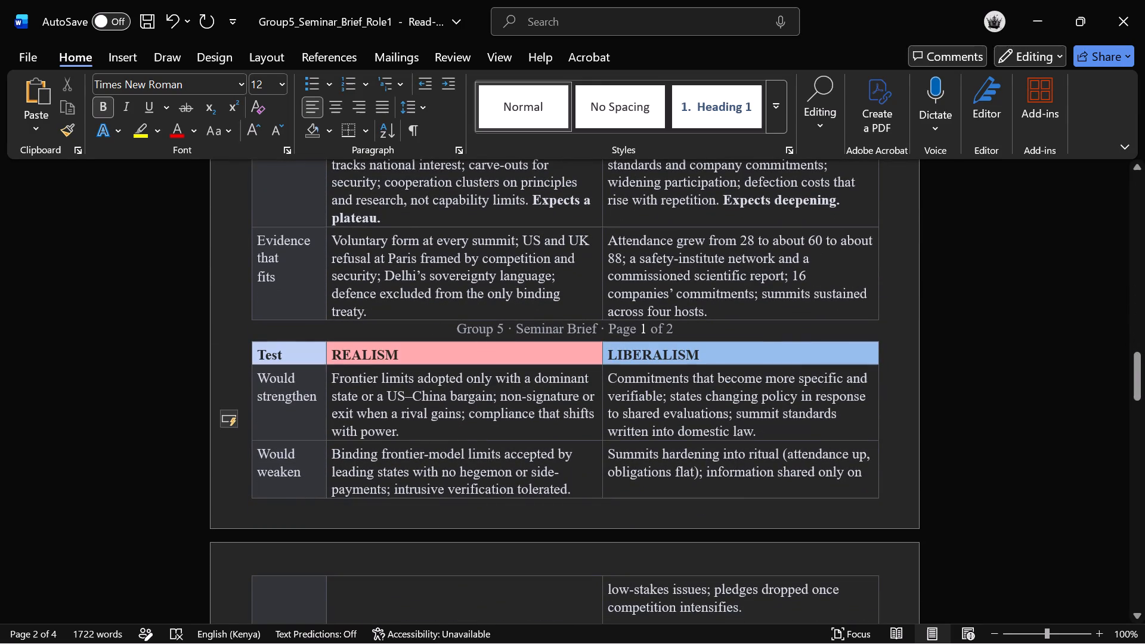
click(676, 331)
key(BackSpace)
key(BackSpace)
key(BackSpace)
key(BackSpace)
key(BackSpace)
key(BackSpace)
key(BackSpace)
key(BackSpace)
key(BackSpace)
key(BackSpace)
key(BackSpace)
key(BackSpace)
key(BackSpace)
key(BackSpace)
key(BackSpace)
key(BackSpace)
key(BackSpace)
key(BackSpace)
key(BackSpace)
key(BackSpace)
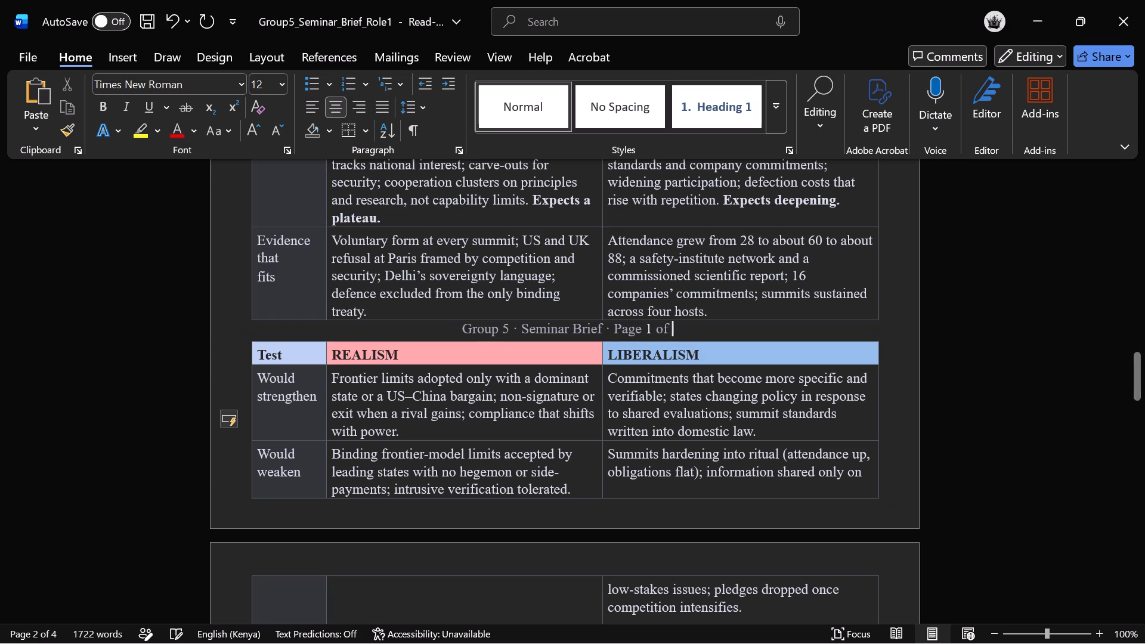
key(BackSpace)
key(BackSpace)
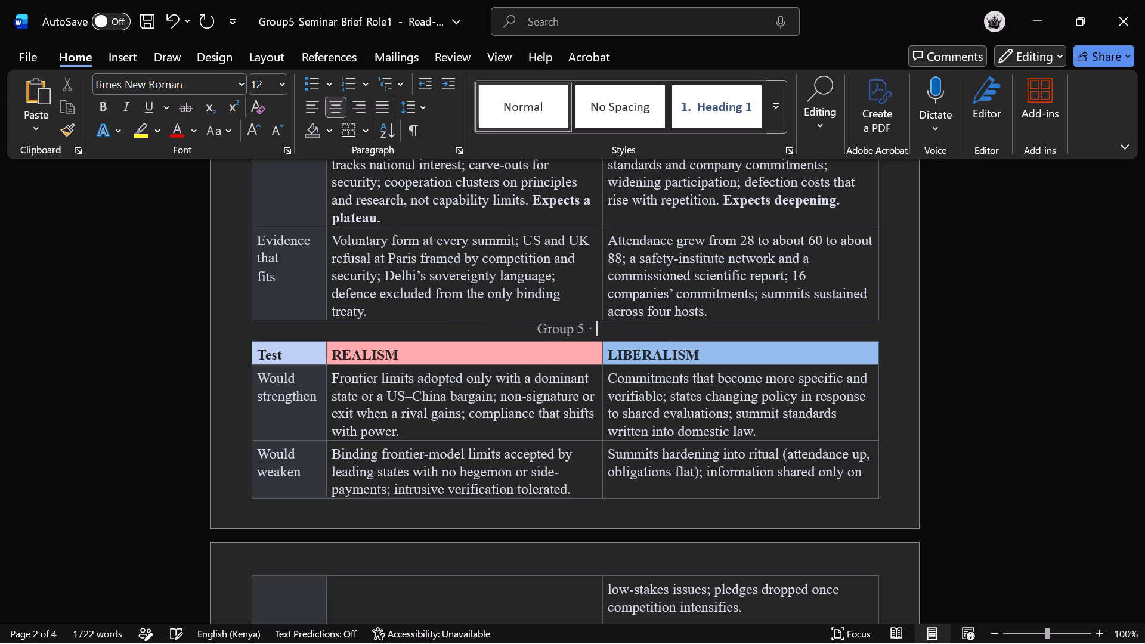
key(BackSpace)
key(BackSpace)
key(BackSpace)
key(BackSpace)
key(BackSpace)
key(BackSpace)
key(BackSpace)
key(BackSpace)
key(BackSpace)
key(BackSpace)
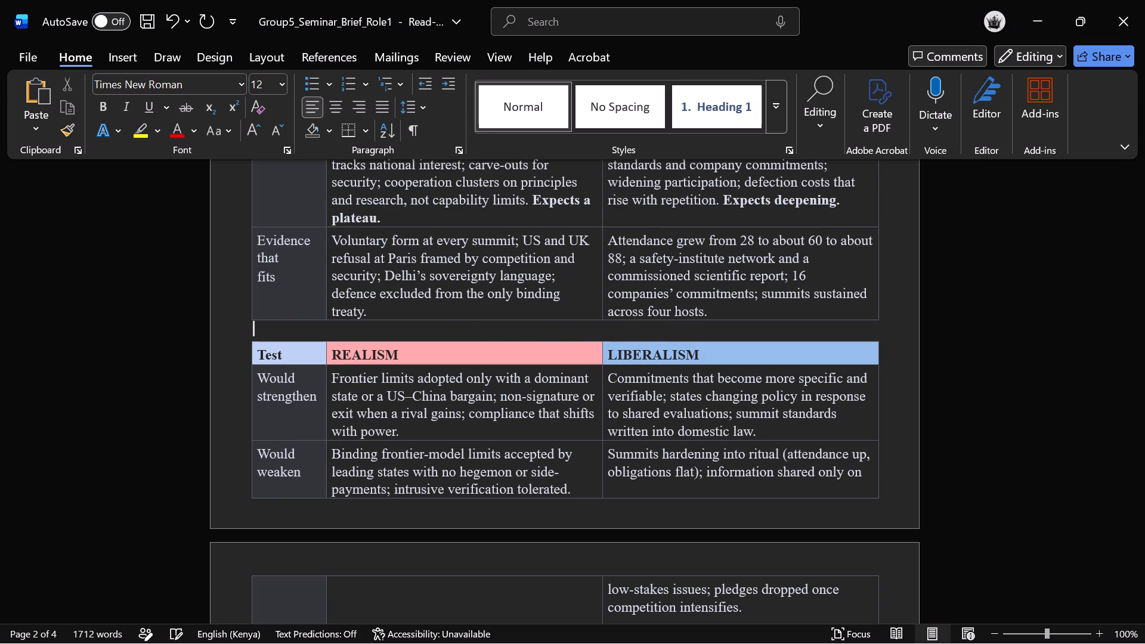
Insert a blank line before and after the italic "Both lenses can claim the broad pattern" paragraph above section 4.
scroll(481, 425, up, 2)
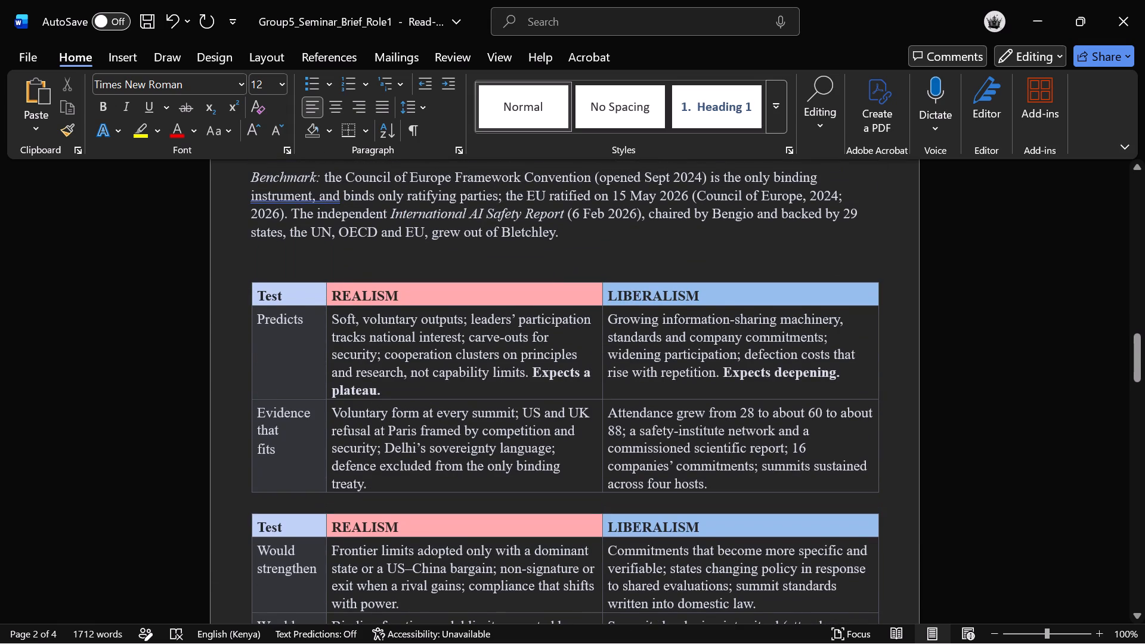
scroll(481, 425, up, 1)
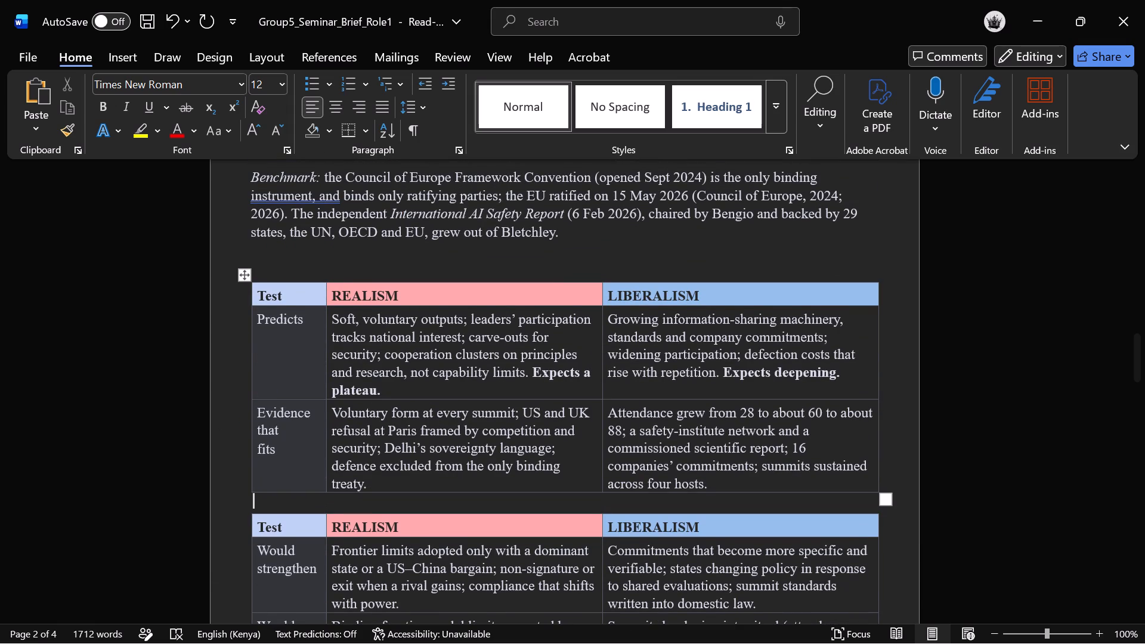
scroll(481, 425, down, 2)
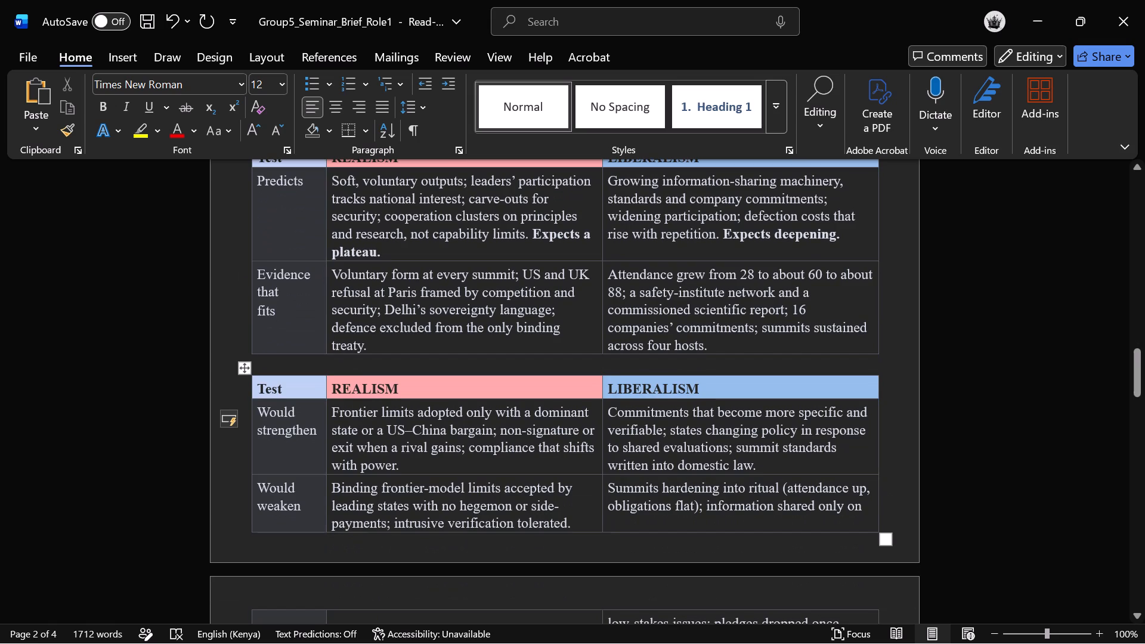
scroll(452, 499, down, 1)
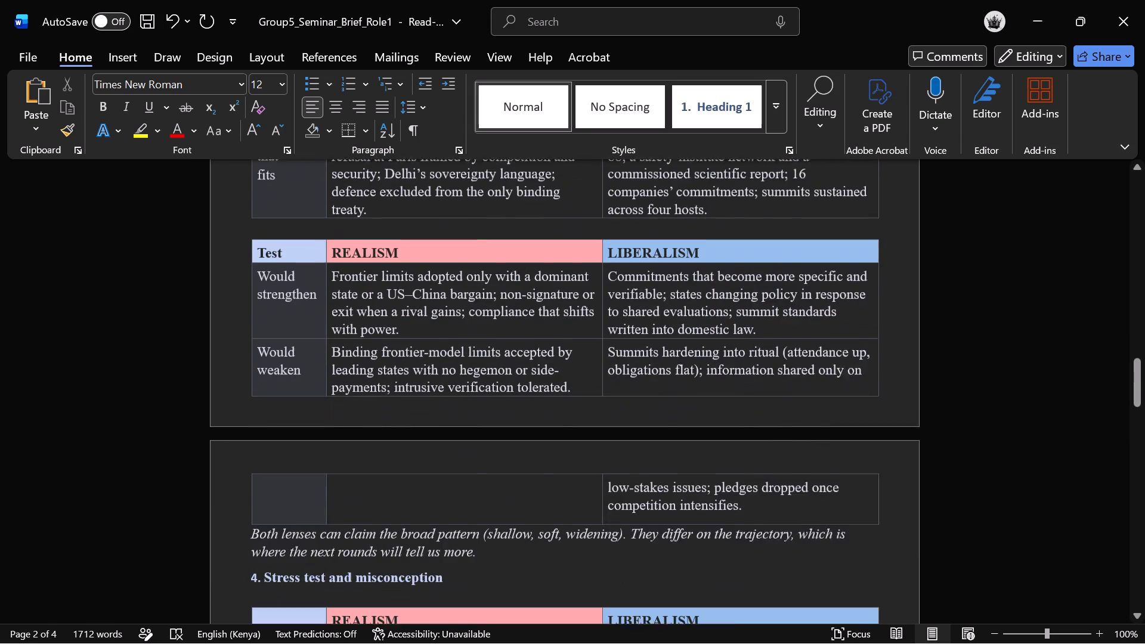
scroll(452, 499, down, 2)
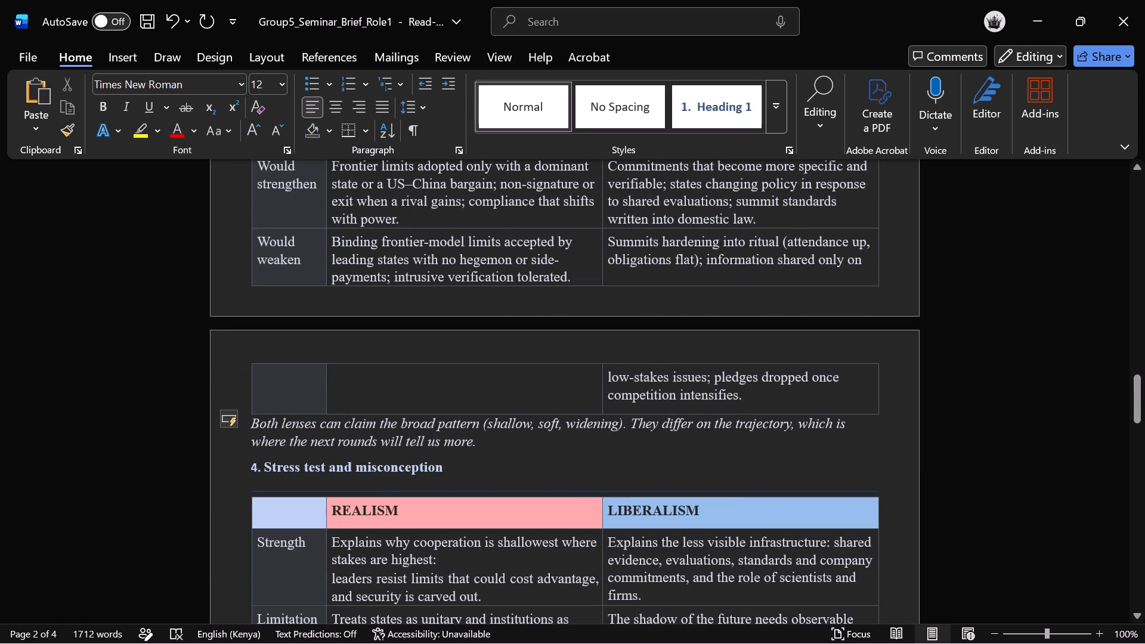
click(331, 433)
click(252, 425)
key(Return)
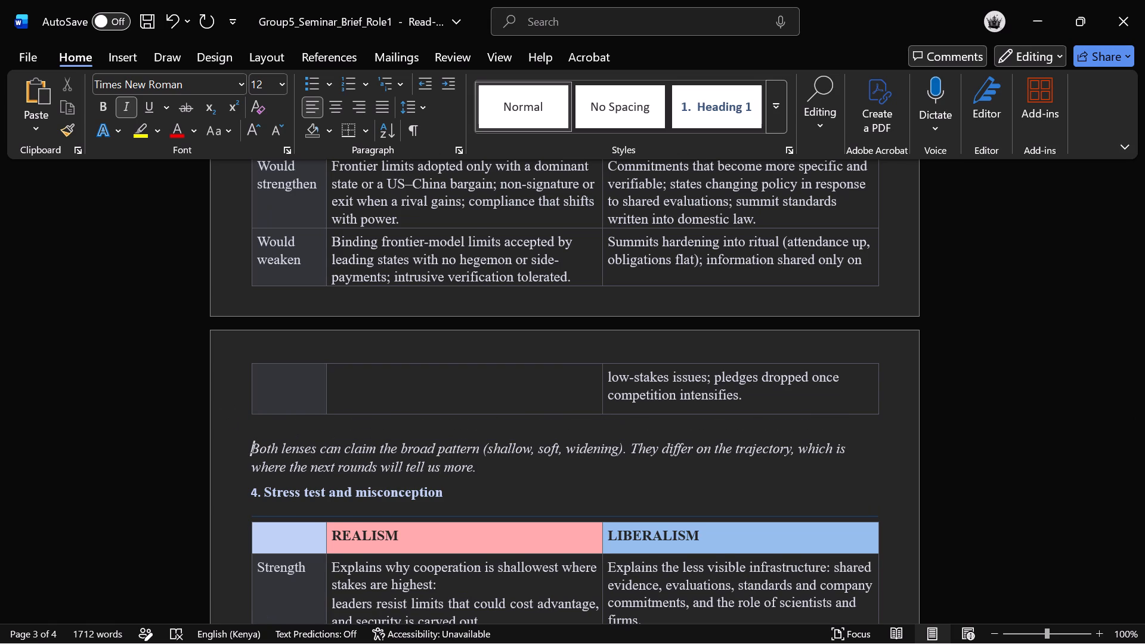
click(490, 467)
key(Return)
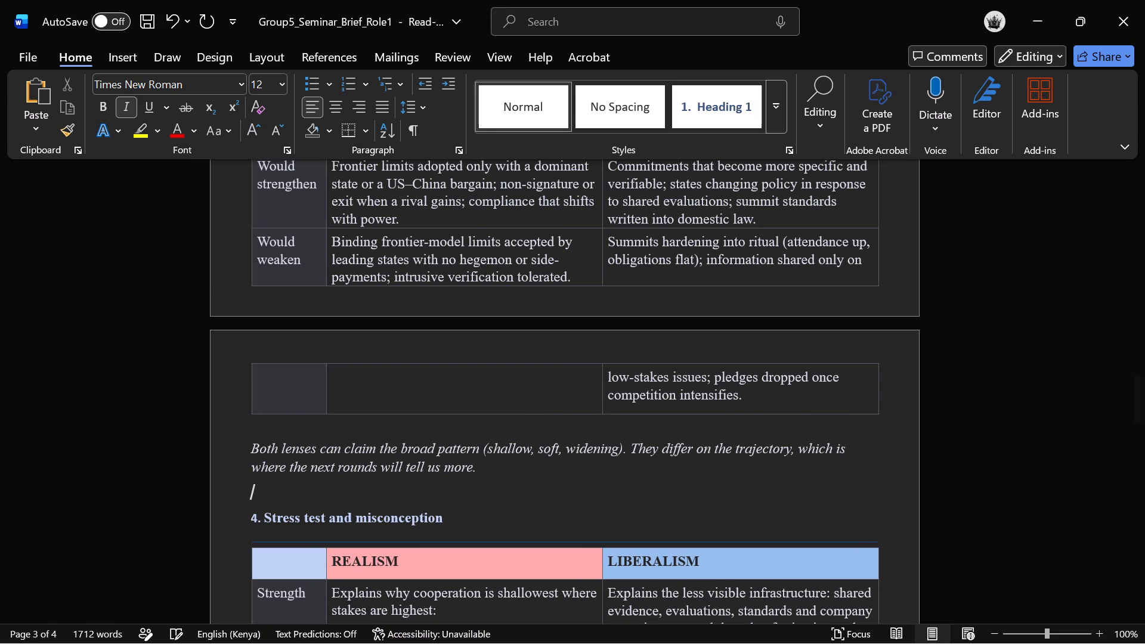
Insert a blank line between the section 4 strength and limitation table and the "Misconception:" paragraph.
scroll(490, 467, down, 2)
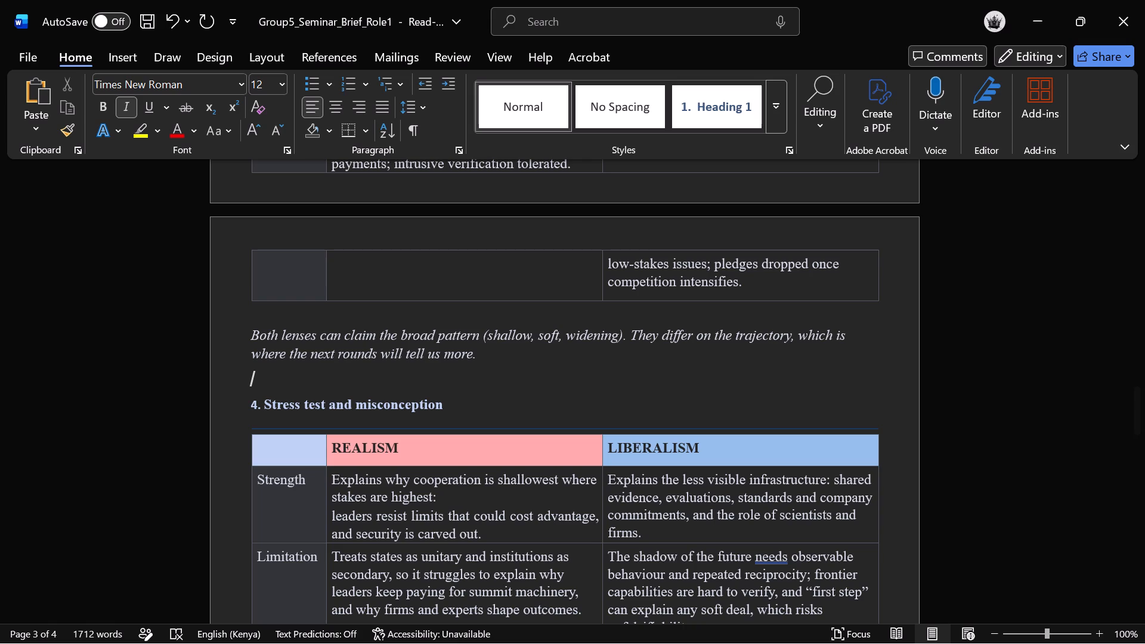
scroll(490, 467, down, 1)
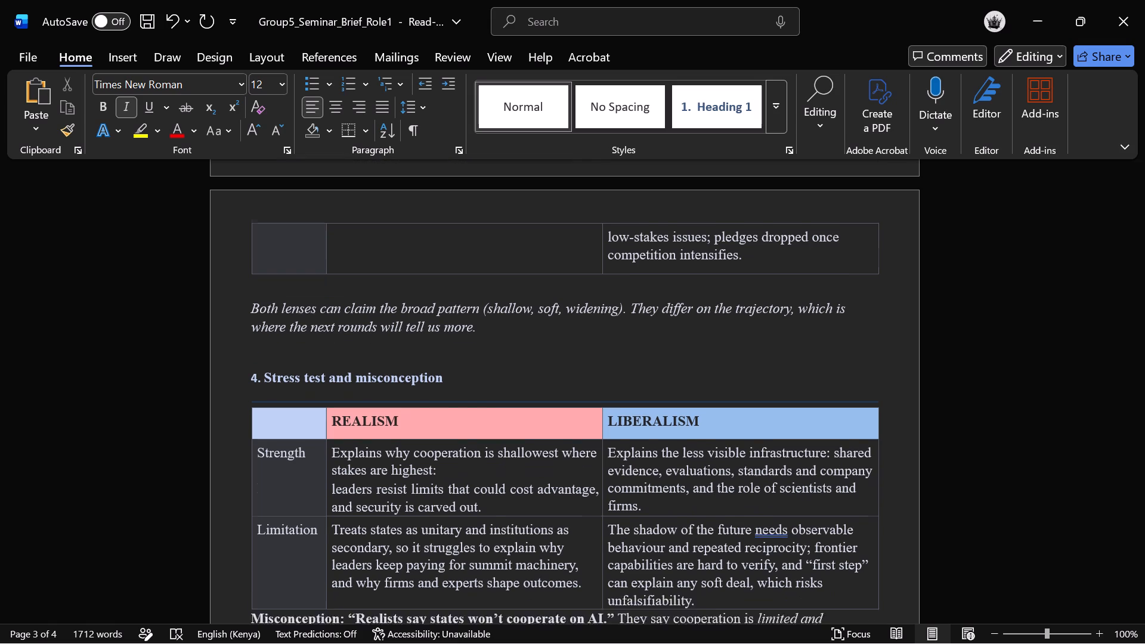
scroll(490, 467, down, 2)
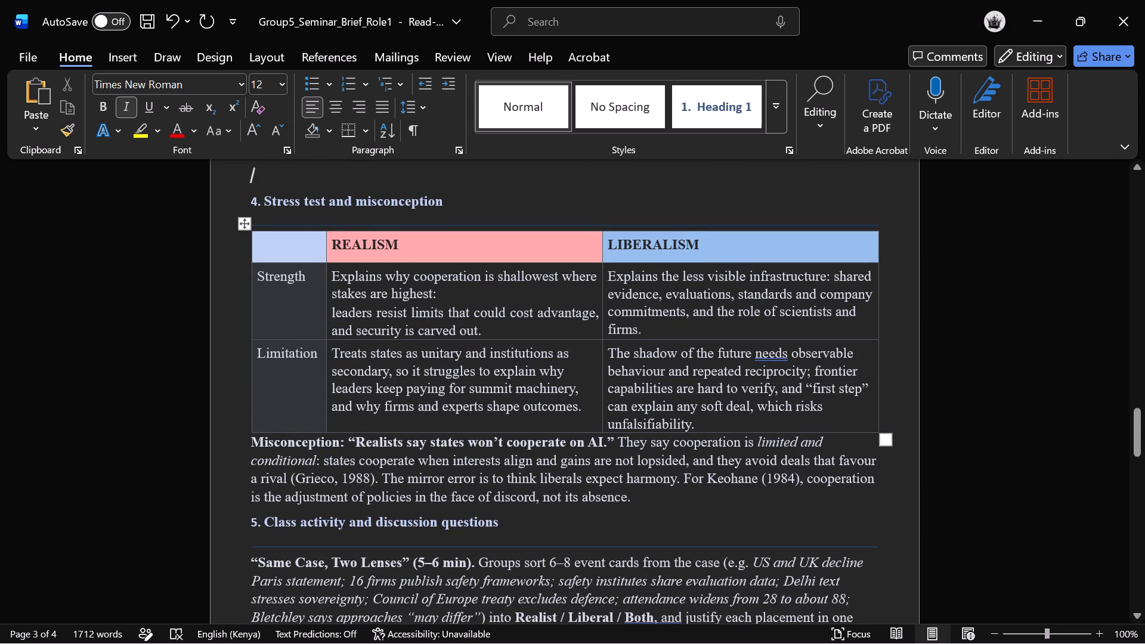
click(252, 445)
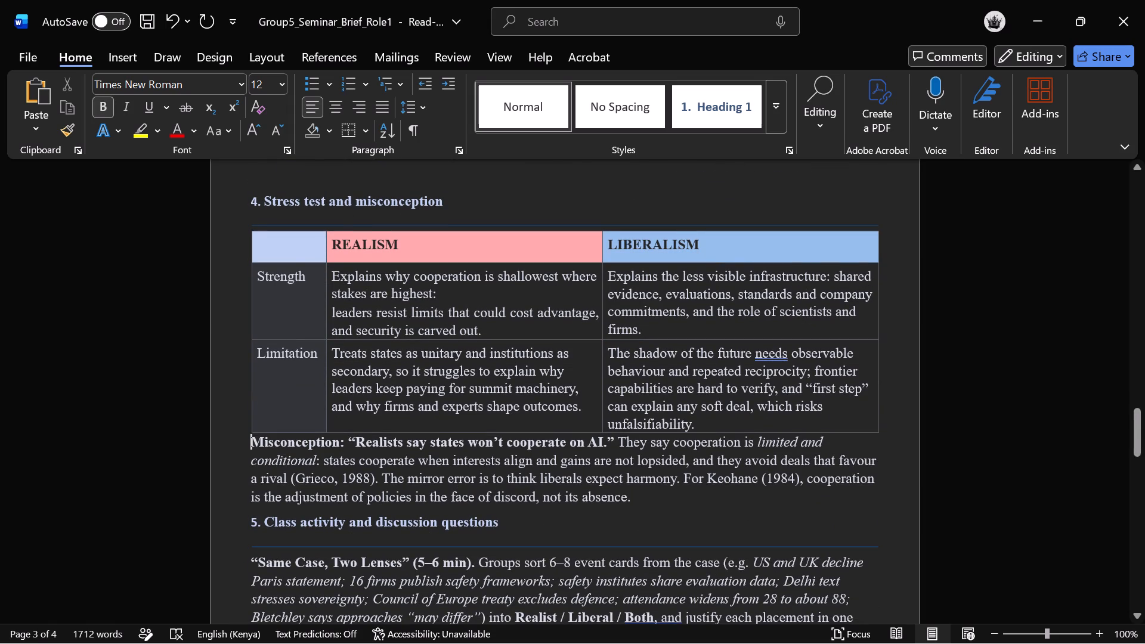
key(Return)
scroll(252, 445, down, 2)
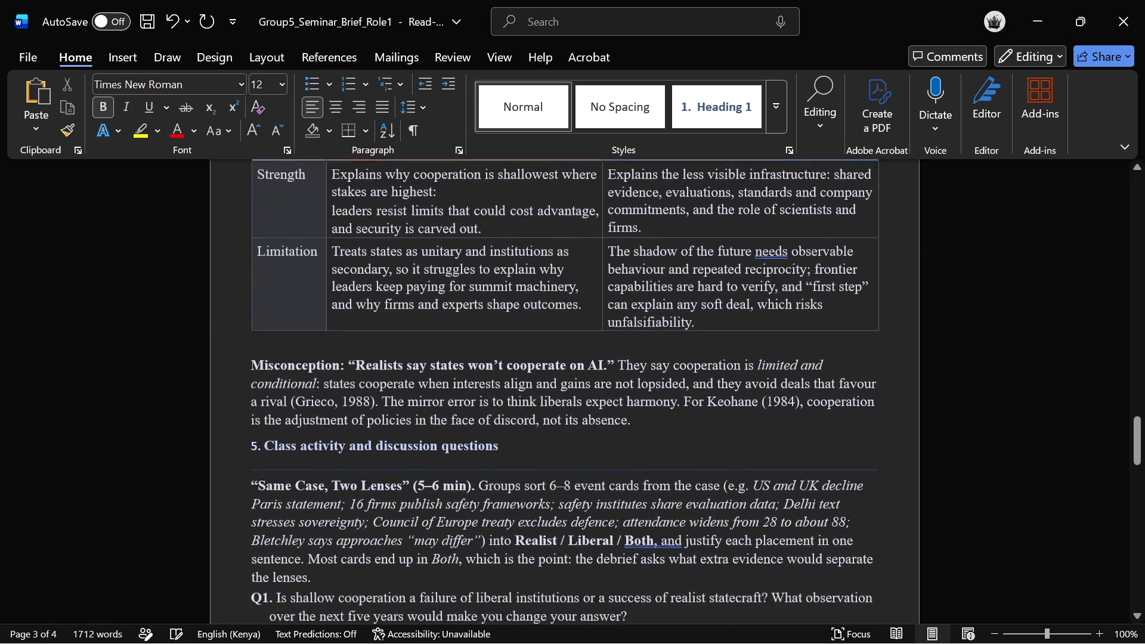
scroll(252, 445, down, 1)
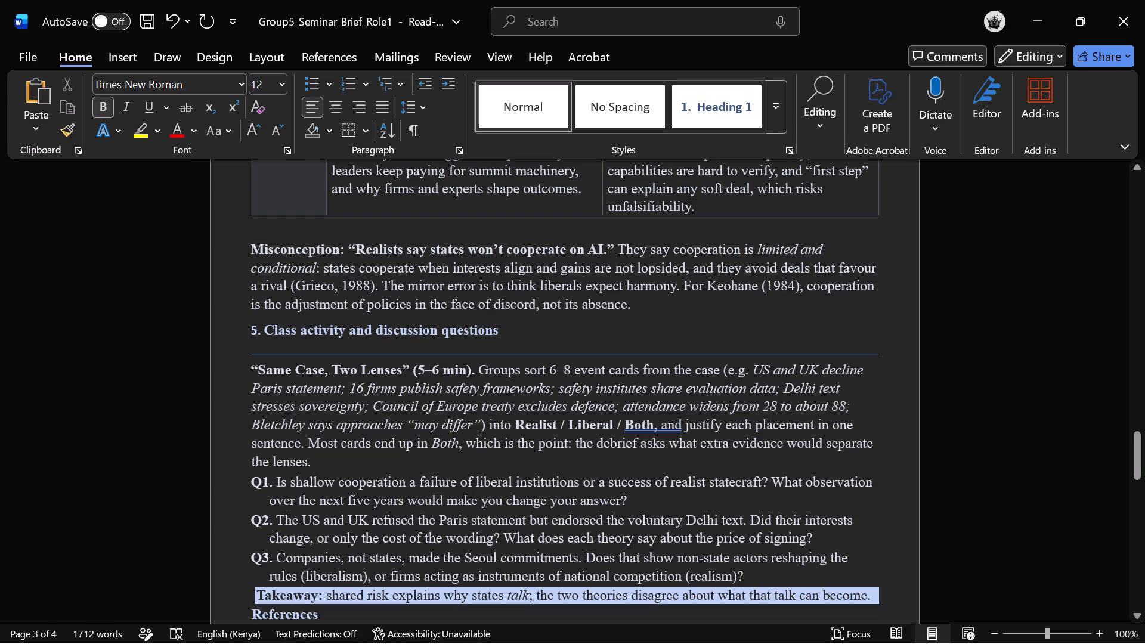
Insert a blank line after the "Misconception:" paragraph, before the heading "5. Class activity and discussion questions".
click(639, 305)
key(Return)
Insert a blank line between question Q3 and the highlighted "Takeaway:" line in section 5.
scroll(466, 447, down, 1)
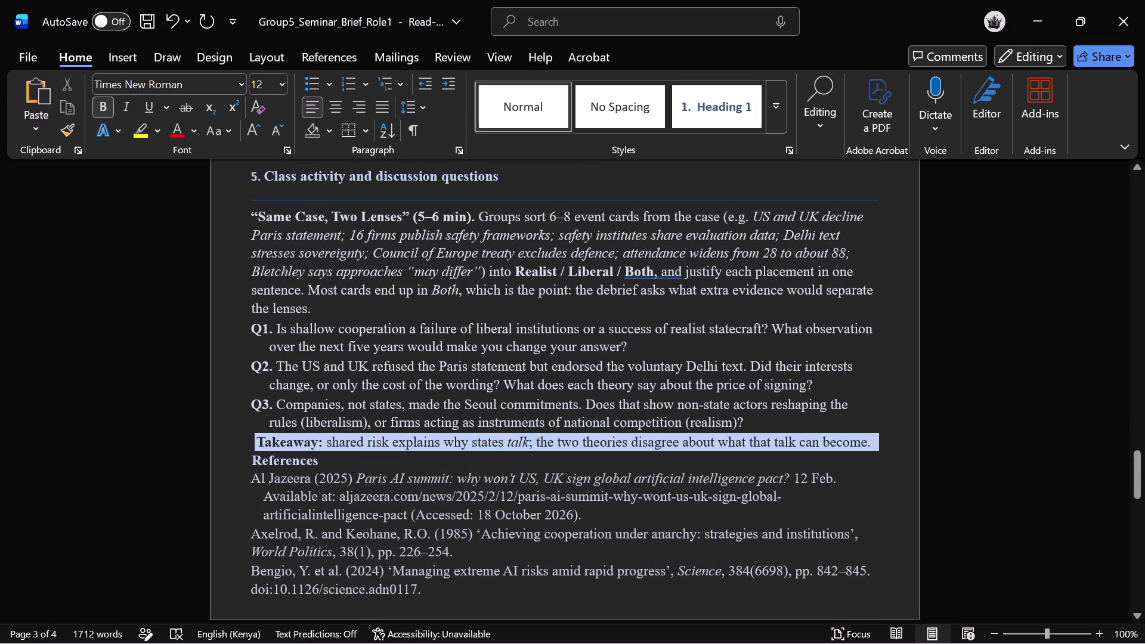
scroll(466, 447, down, 1)
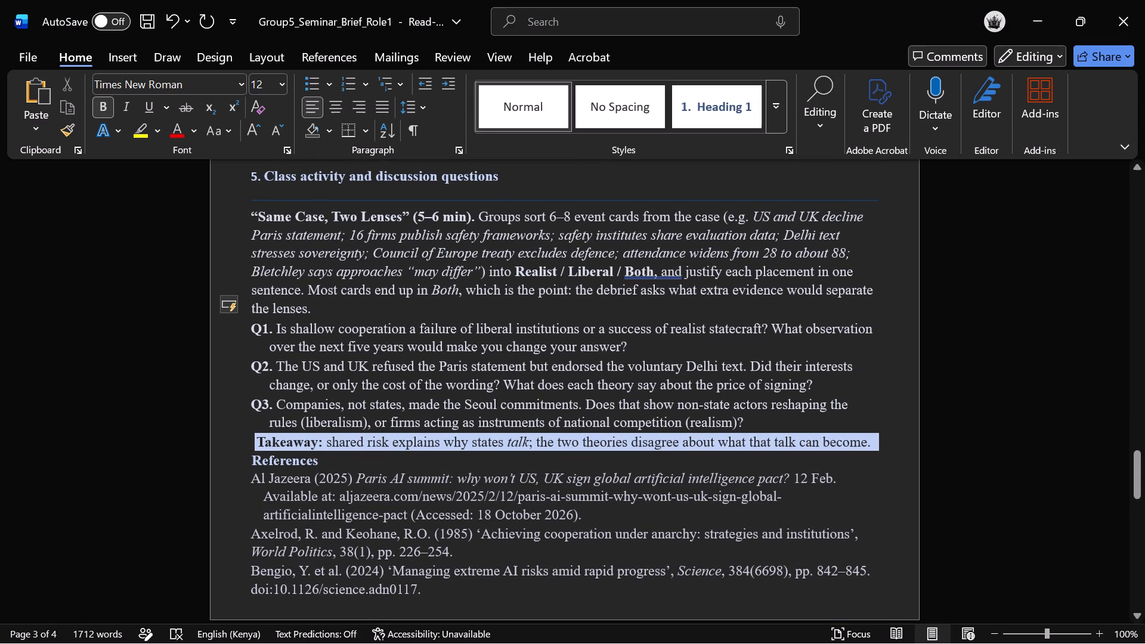
click(749, 424)
key(Return)
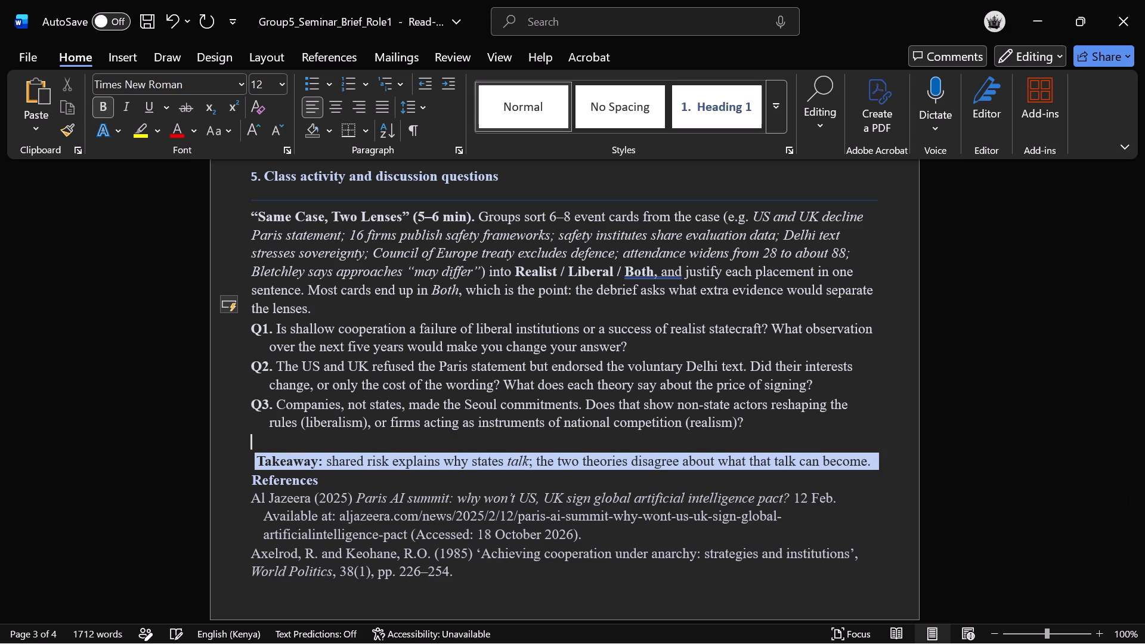
Insert seven blank lines before the "References" heading so that it starts on a new page.
click(252, 484)
key(Return)
key(Return)
key(Return)
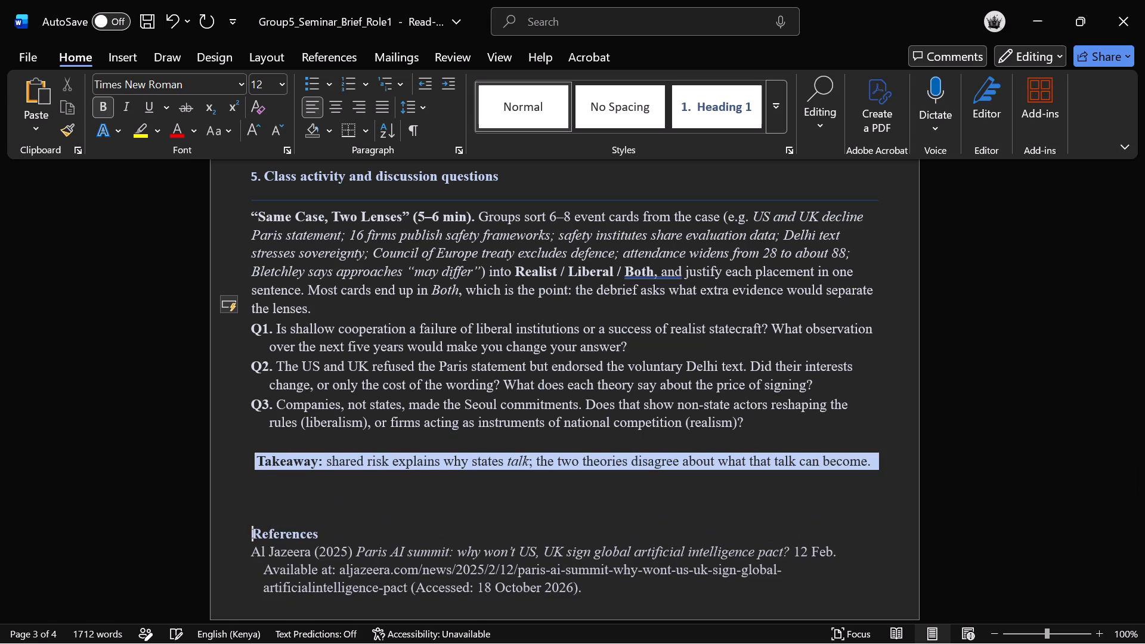
key(Return)
key(Return)
key(Return)
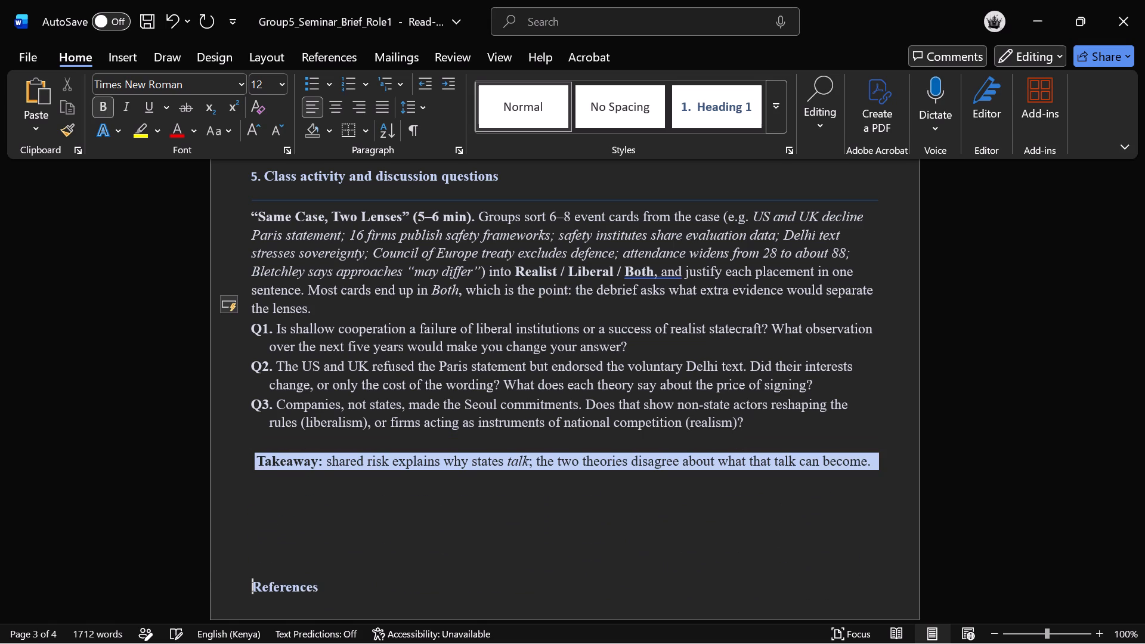
key(Return)
Delete the stray footer text "Group 5 · Seminar Brief · Page 2 of 2" below the last reference, including its empty line.
scroll(344, 570, down, 1)
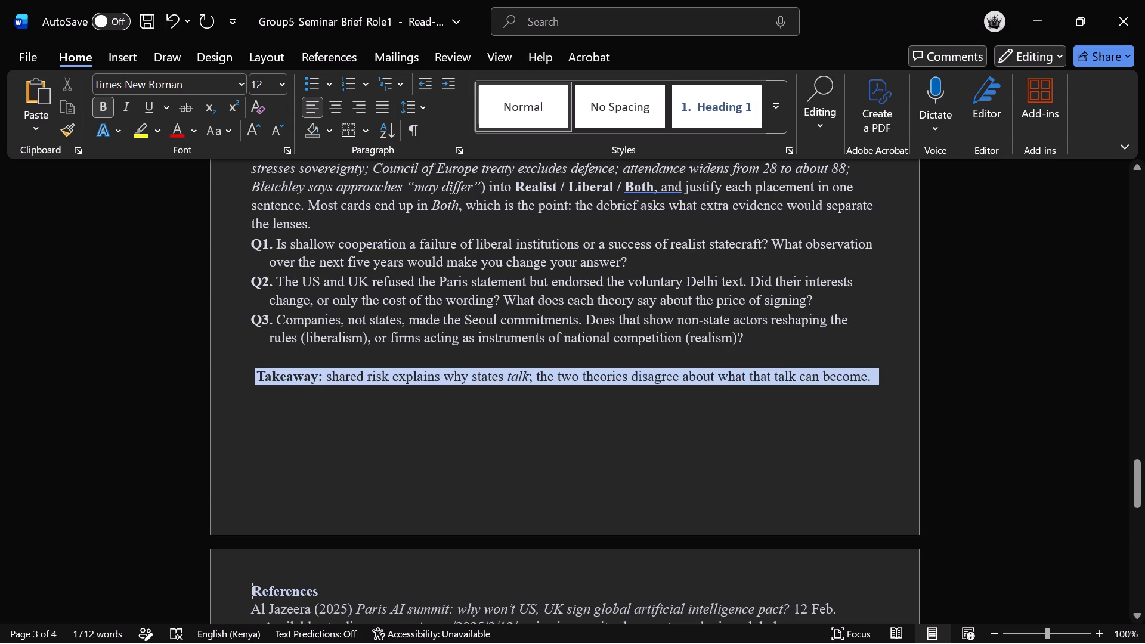
scroll(344, 570, down, 6)
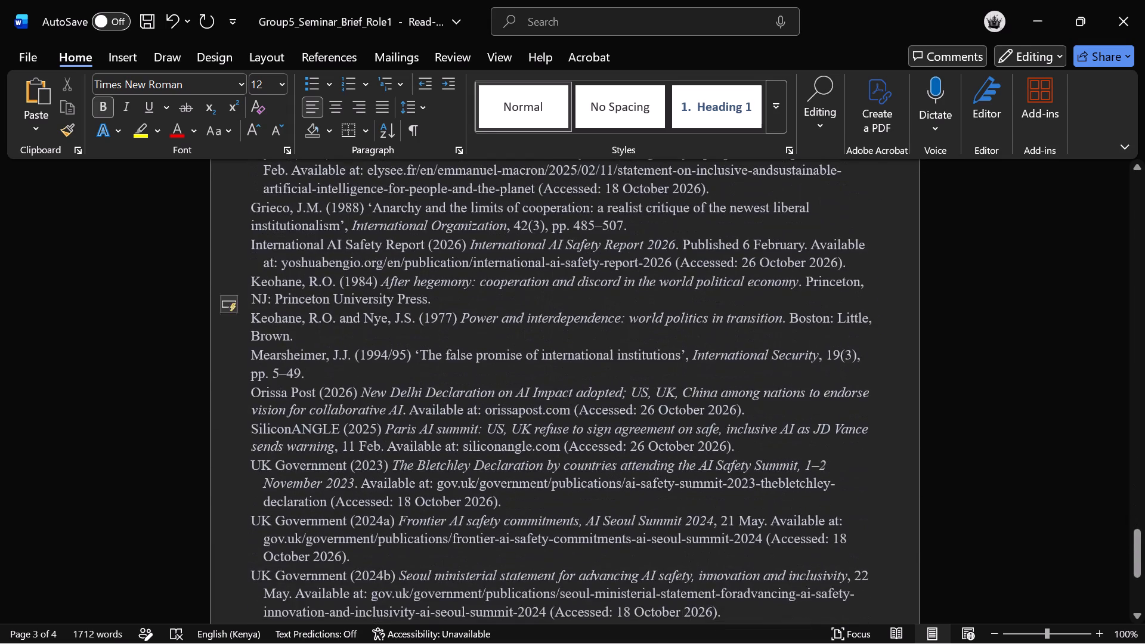
scroll(344, 570, down, 4)
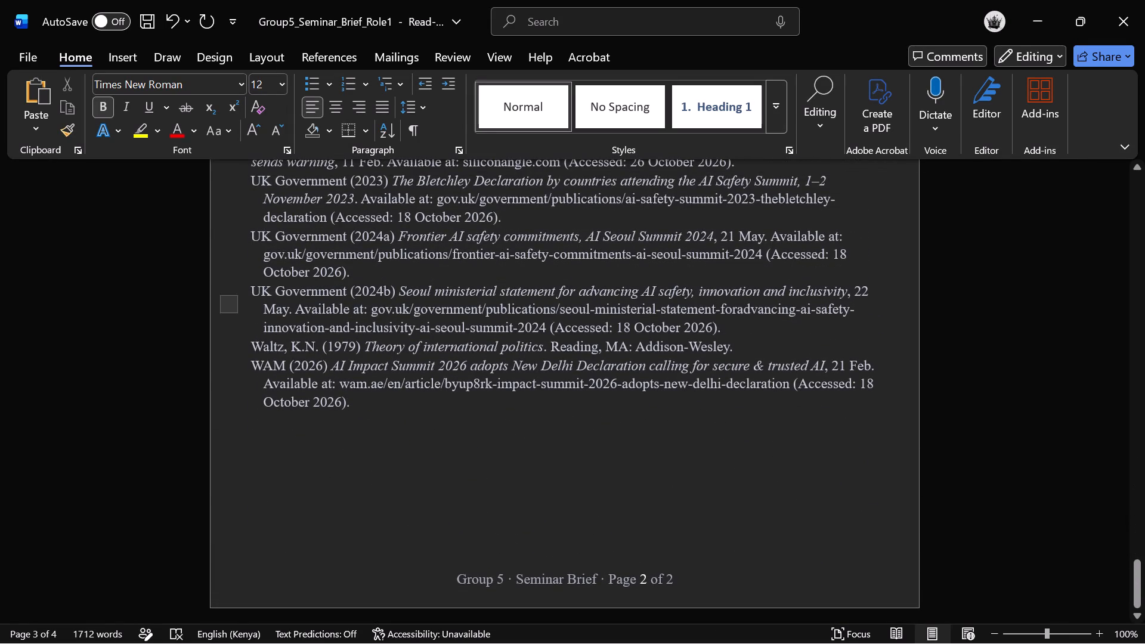
click(679, 575)
key(BackSpace)
key(BackSpace)
key(BackSpace)
key(BackSpace)
key(BackSpace)
key(BackSpace)
key(BackSpace)
key(BackSpace)
key(BackSpace)
key(BackSpace)
key(BackSpace)
key(BackSpace)
key(BackSpace)
key(BackSpace)
key(BackSpace)
key(BackSpace)
key(BackSpace)
key(BackSpace)
key(BackSpace)
key(BackSpace)
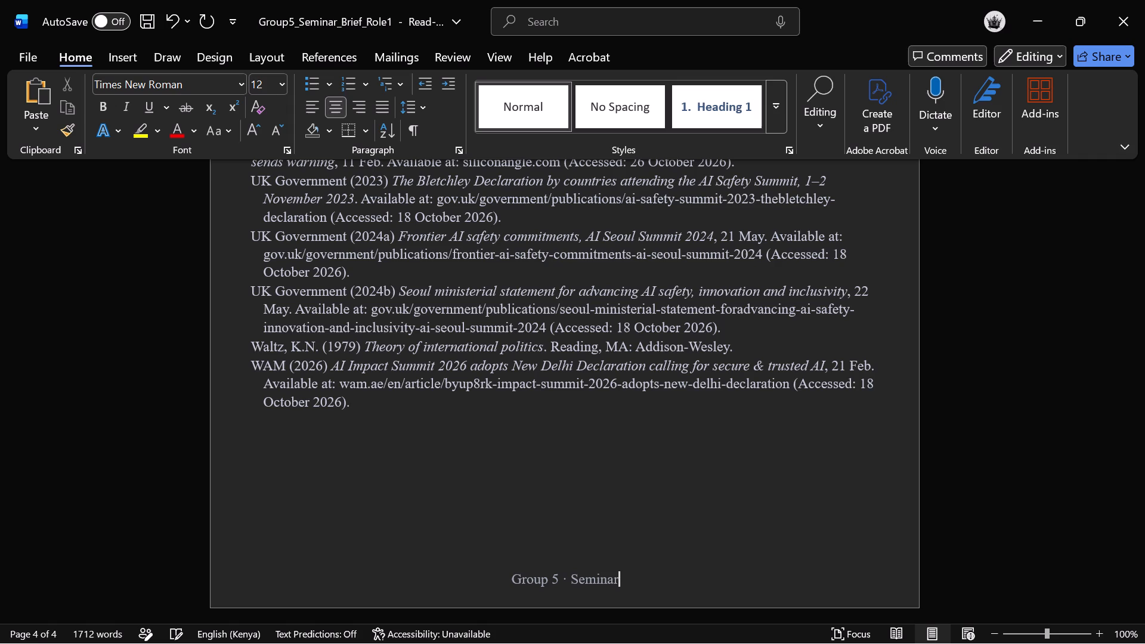
key(BackSpace)
key(BackSpace)
key(BackSpace)
key(BackSpace)
key(BackSpace)
key(BackSpace)
key(BackSpace)
key(BackSpace)
key(BackSpace)
key(BackSpace)
key(BackSpace)
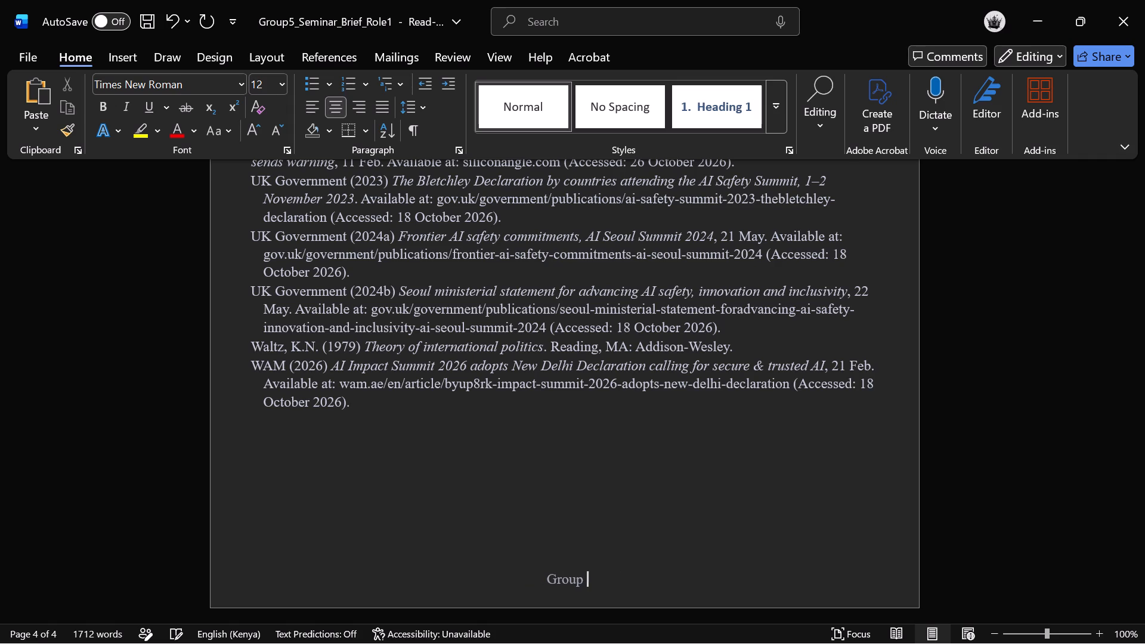
key(BackSpace)
key(BackSpace)
key(BackSpace)
key(BackSpace)
key(BackSpace)
key(BackSpace)
key(BackSpace)
key(BackSpace)
Apply the Heading 2 style to the "References" heading.
scroll(592, 501, up, 1)
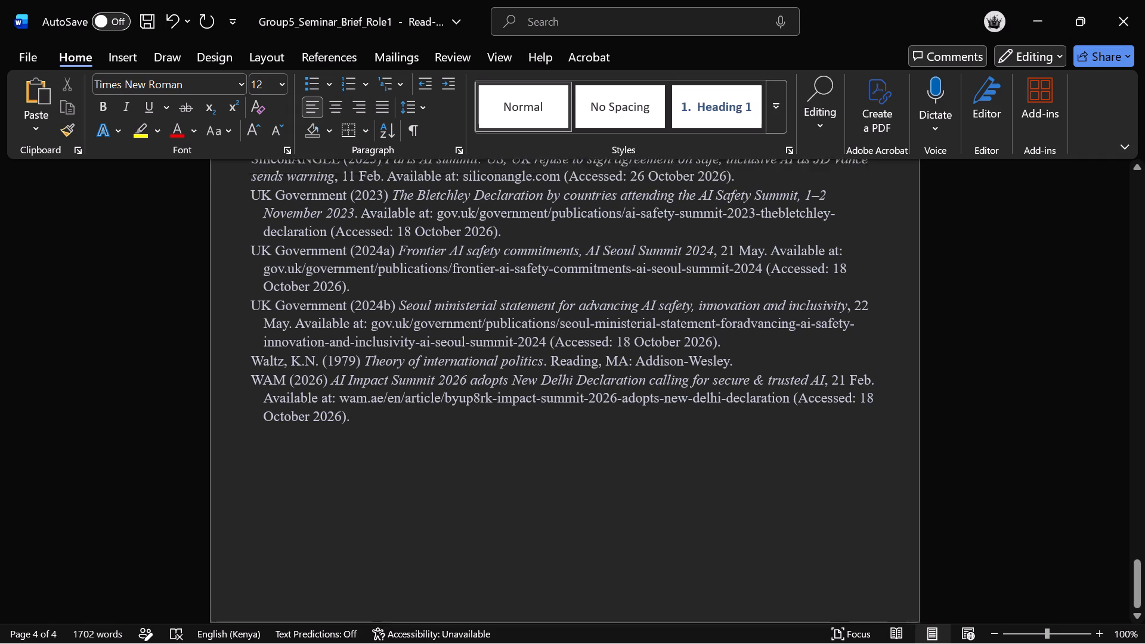
scroll(592, 501, up, 4)
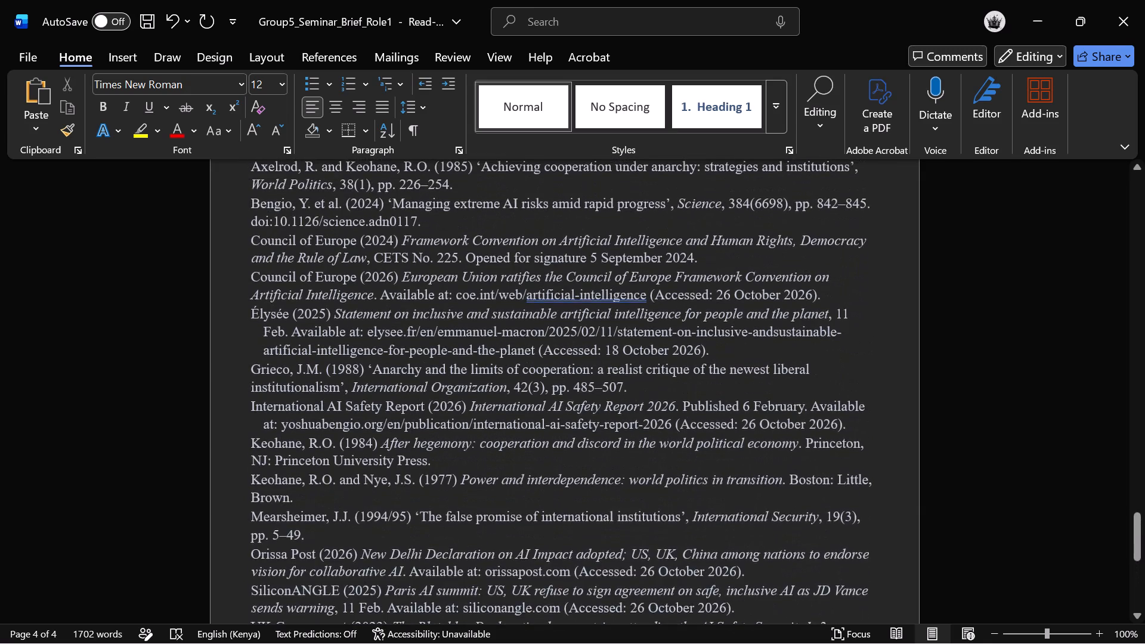
scroll(592, 501, up, 2)
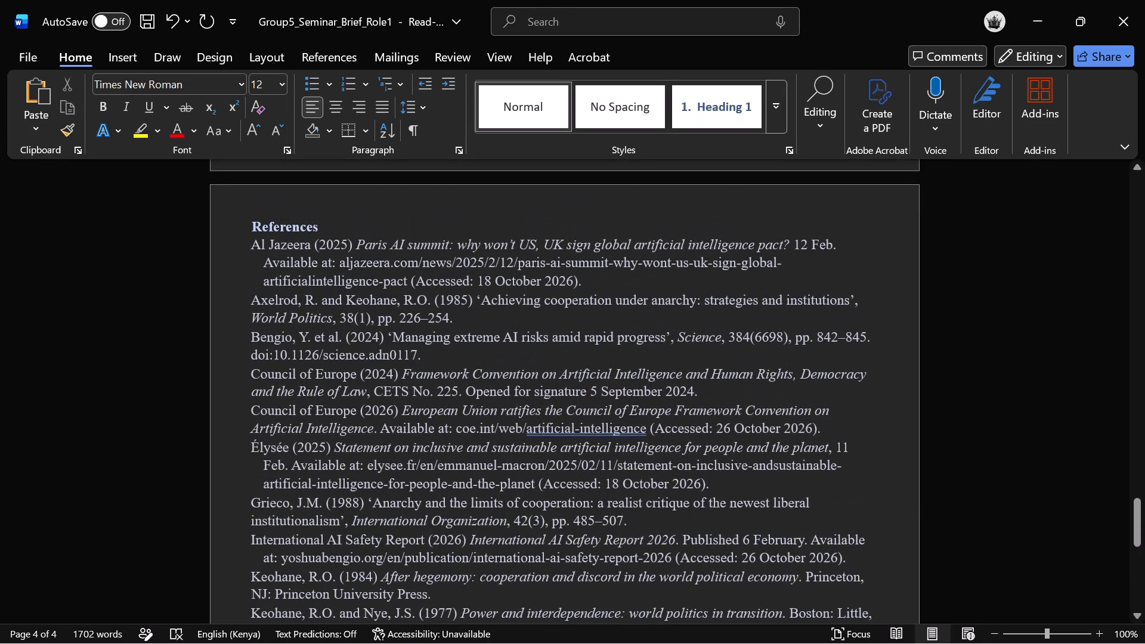
drag(320, 228, 258, 228)
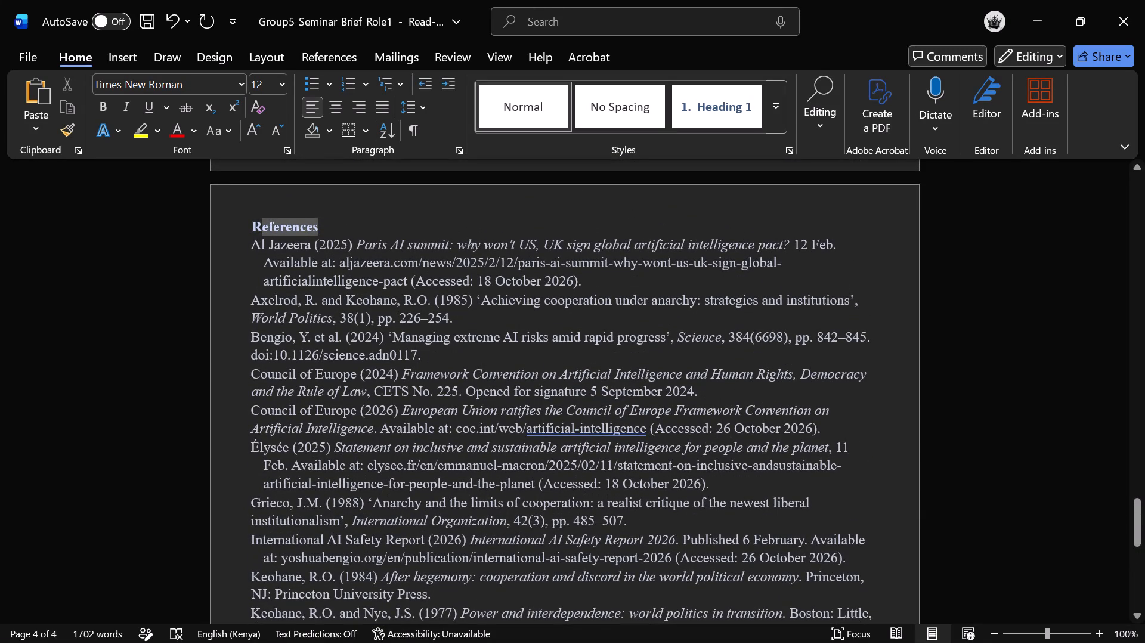
drag(258, 228, 247, 228)
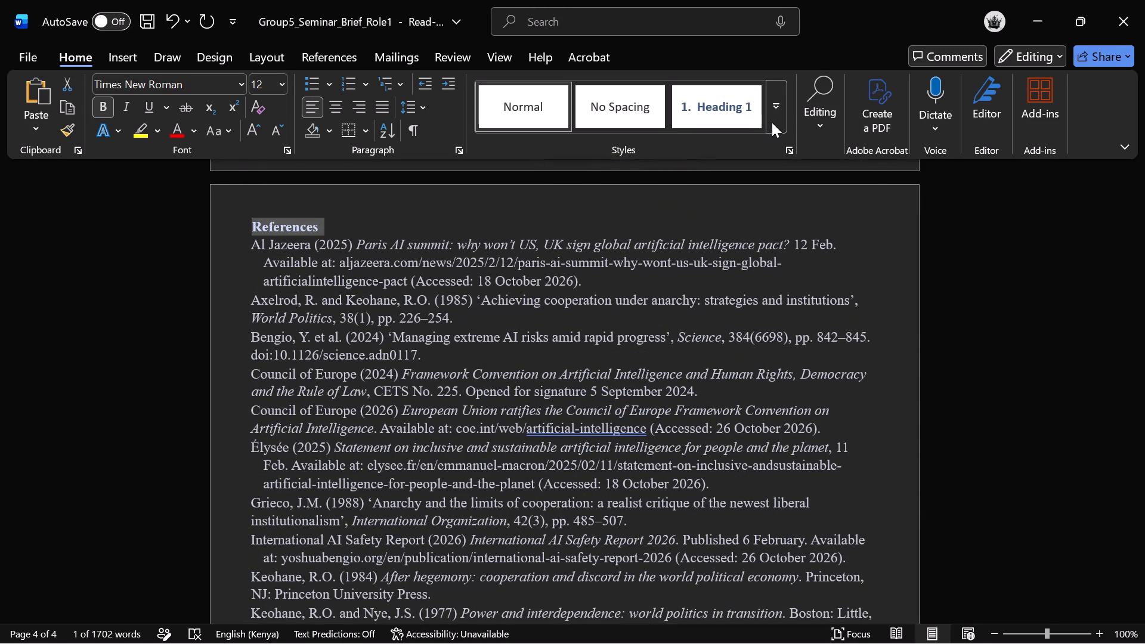
click(773, 120)
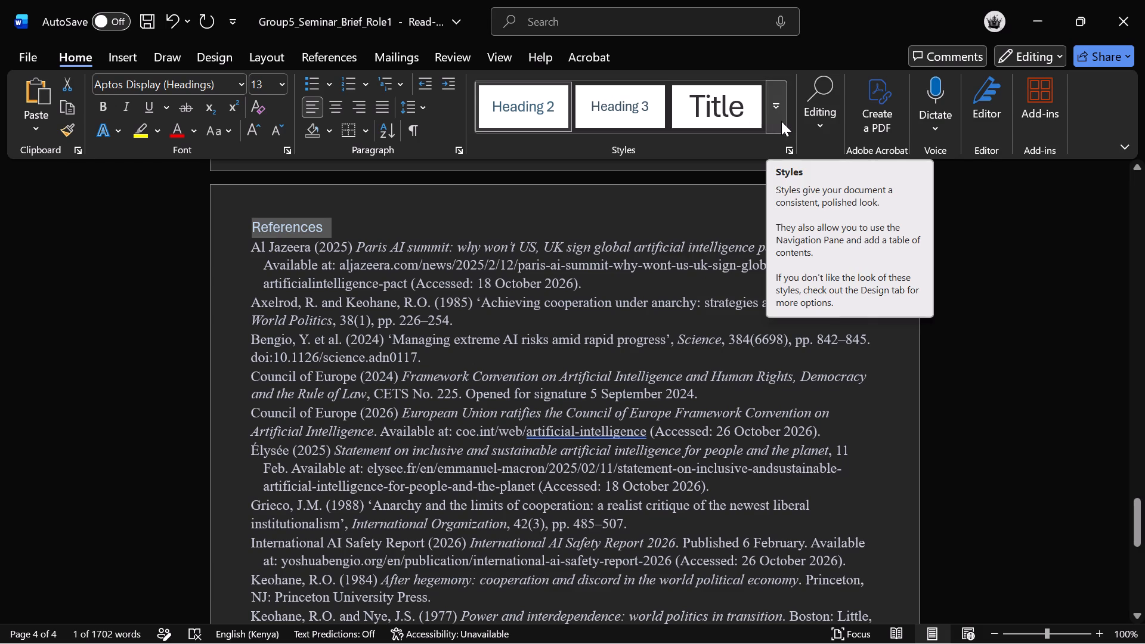
click(782, 121)
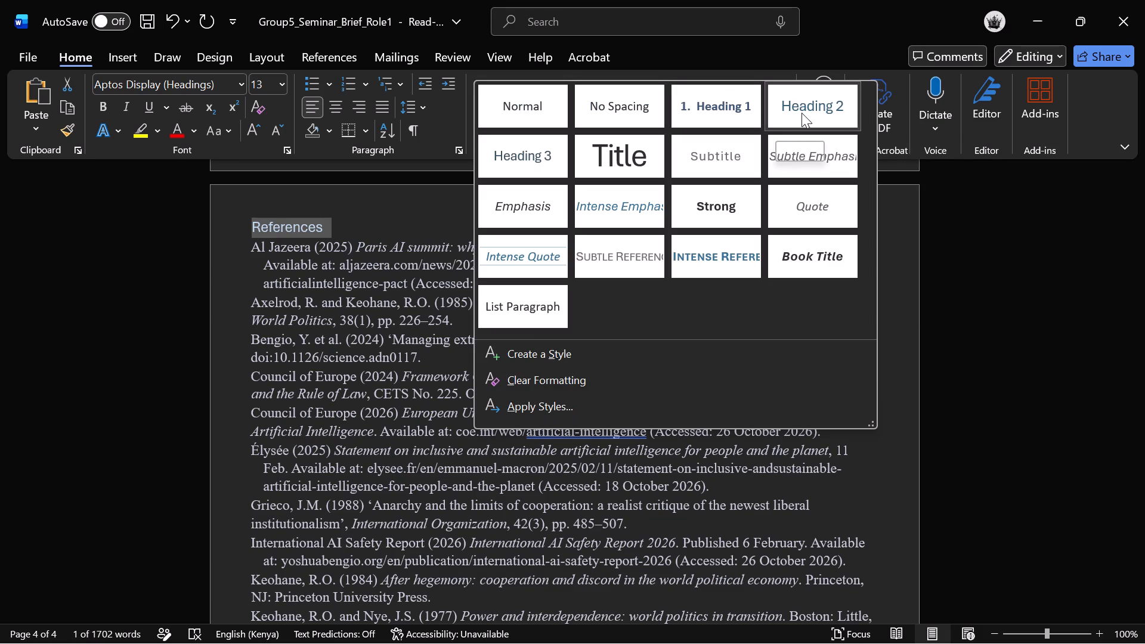
click(801, 113)
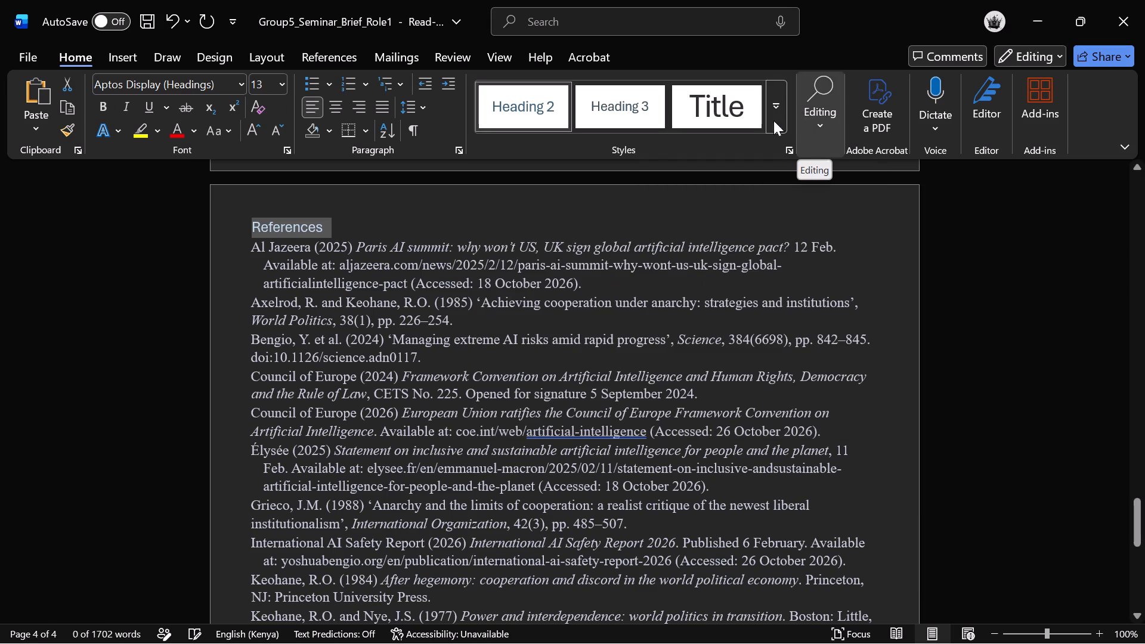
click(515, 207)
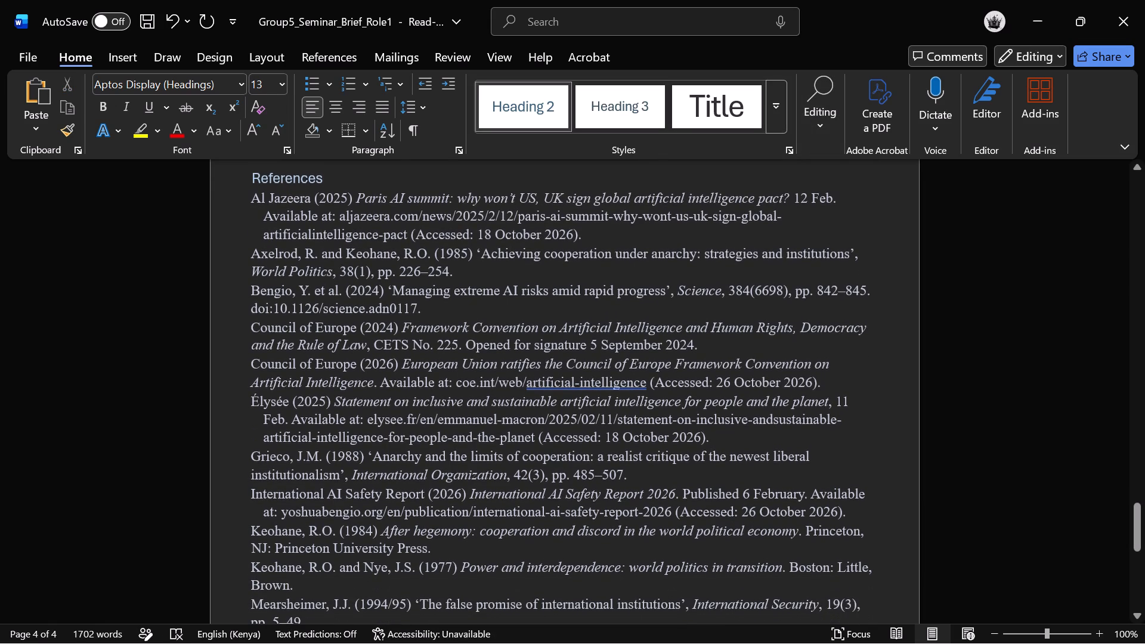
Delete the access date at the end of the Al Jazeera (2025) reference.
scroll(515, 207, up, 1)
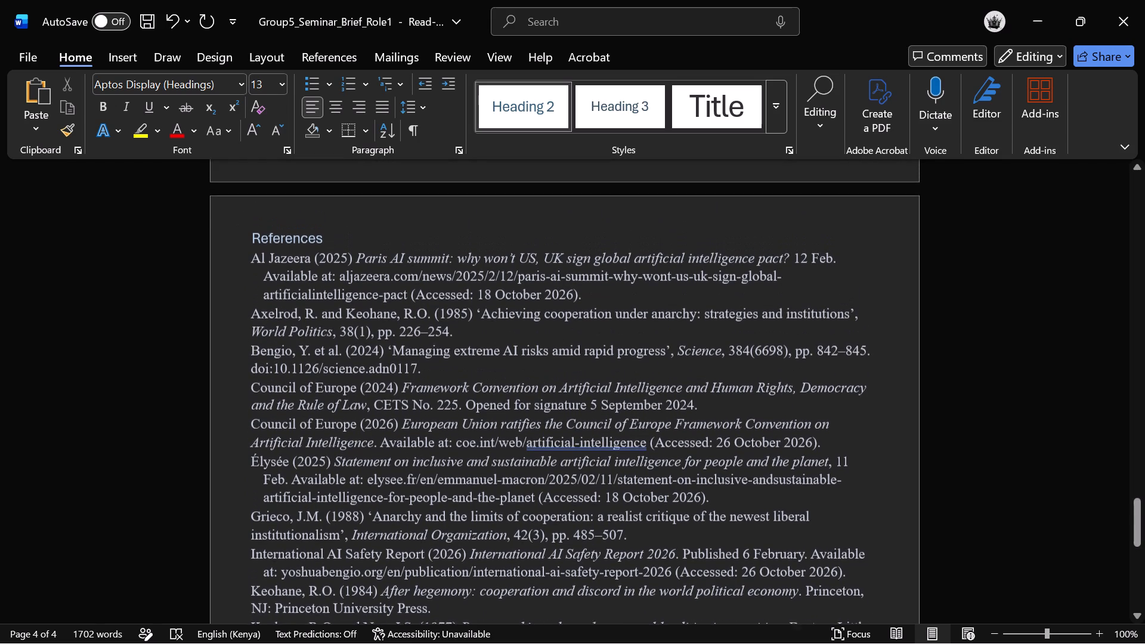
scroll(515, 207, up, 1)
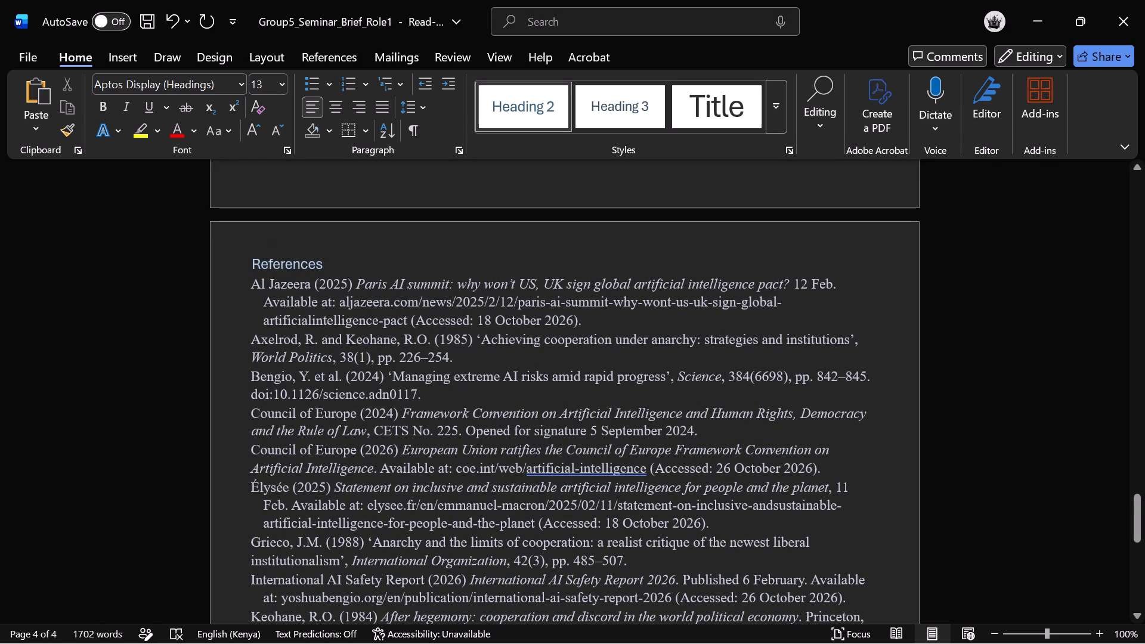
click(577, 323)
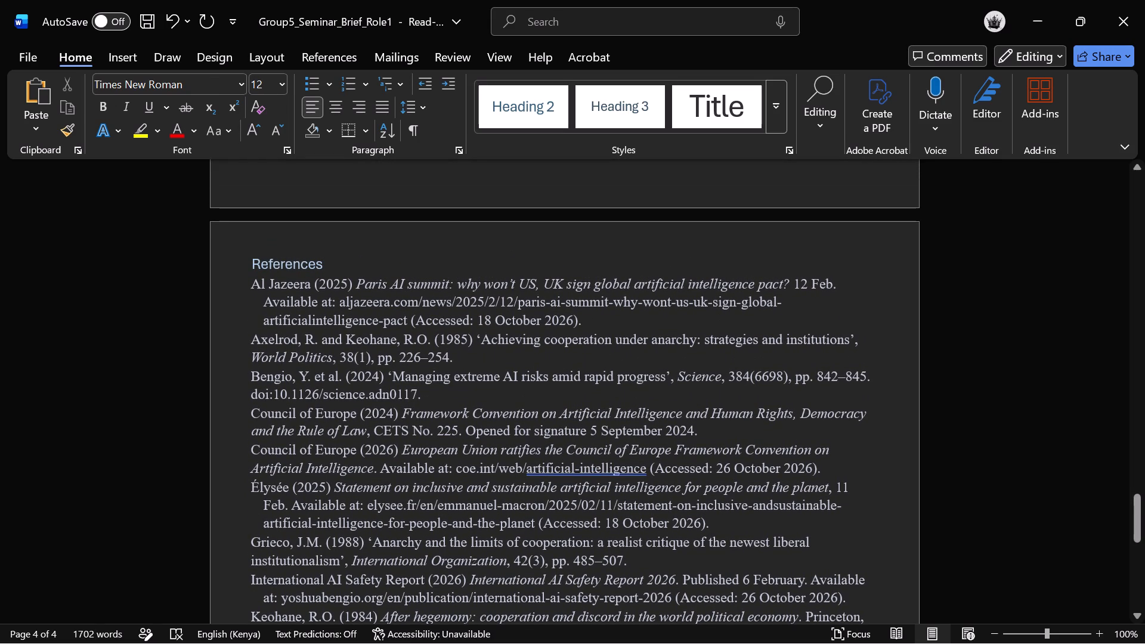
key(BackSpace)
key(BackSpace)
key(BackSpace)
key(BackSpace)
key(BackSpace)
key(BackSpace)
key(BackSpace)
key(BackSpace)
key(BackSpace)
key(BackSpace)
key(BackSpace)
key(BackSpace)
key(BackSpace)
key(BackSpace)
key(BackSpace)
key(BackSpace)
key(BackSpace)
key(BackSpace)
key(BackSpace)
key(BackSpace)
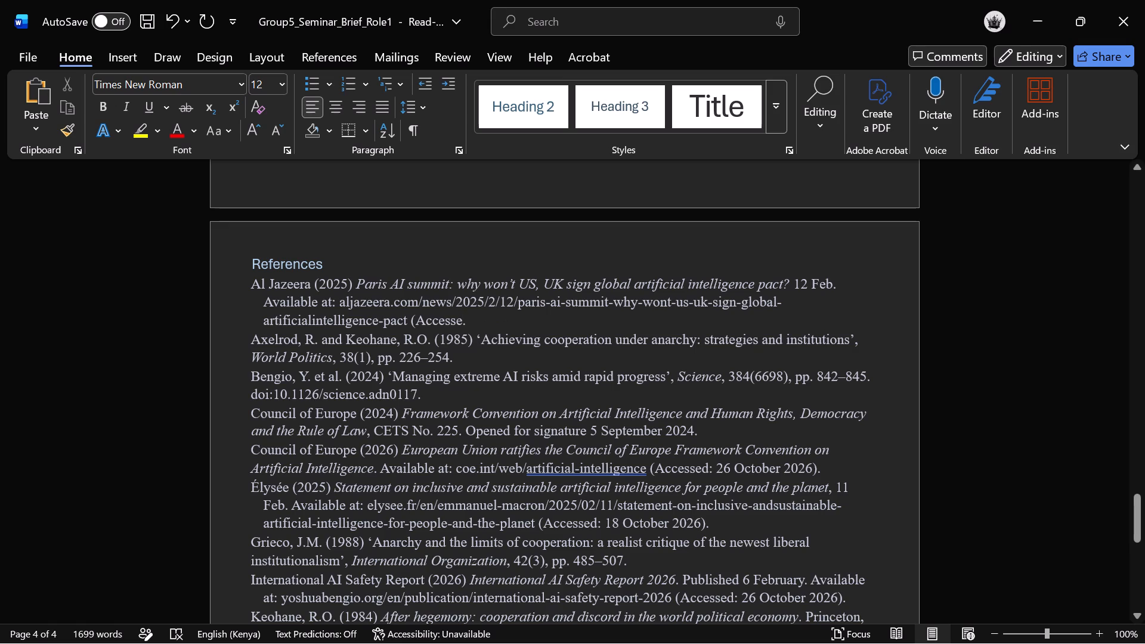
Delete the whole list of sources under the "References" heading, from Al Jazeera (2025) to WAM (2026).
scroll(471, 321, down, 5)
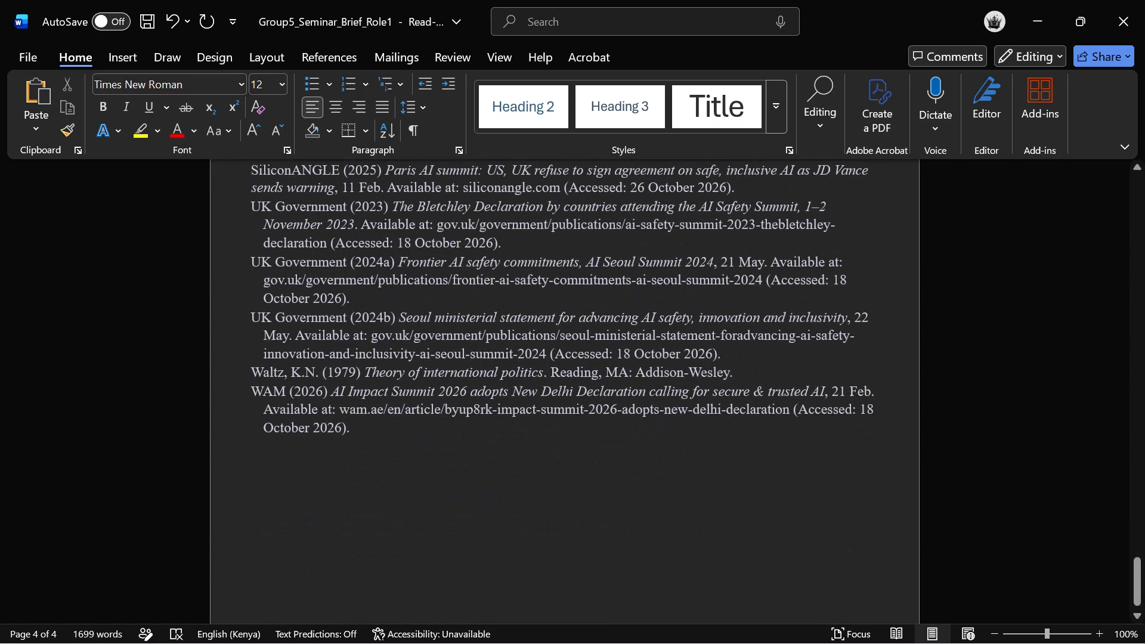
scroll(471, 321, up, 3)
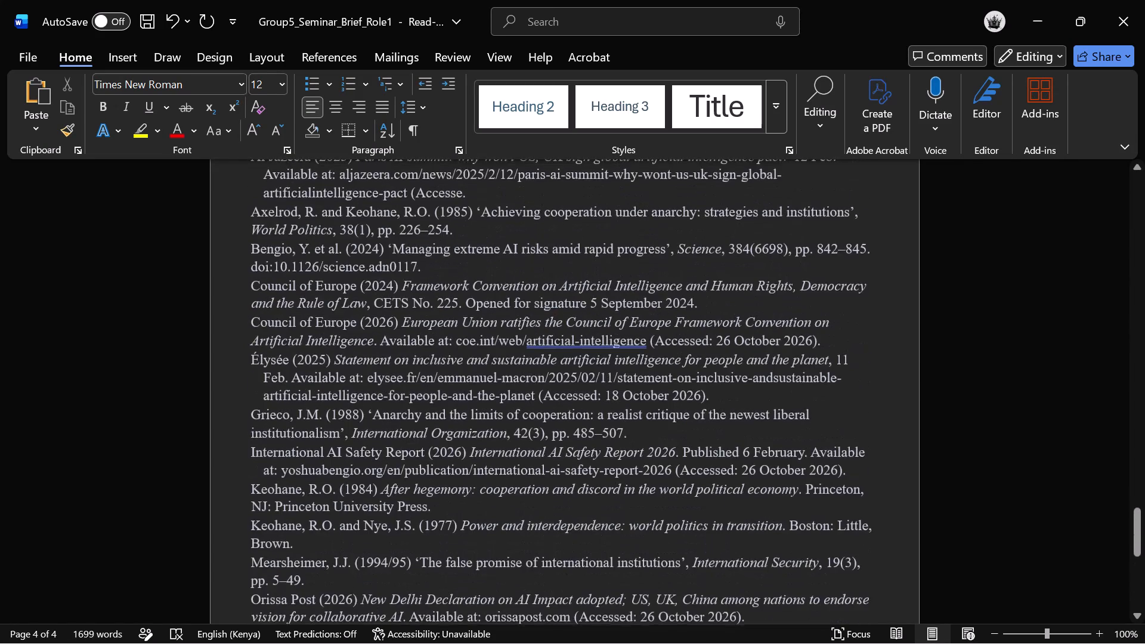
scroll(471, 321, up, 2)
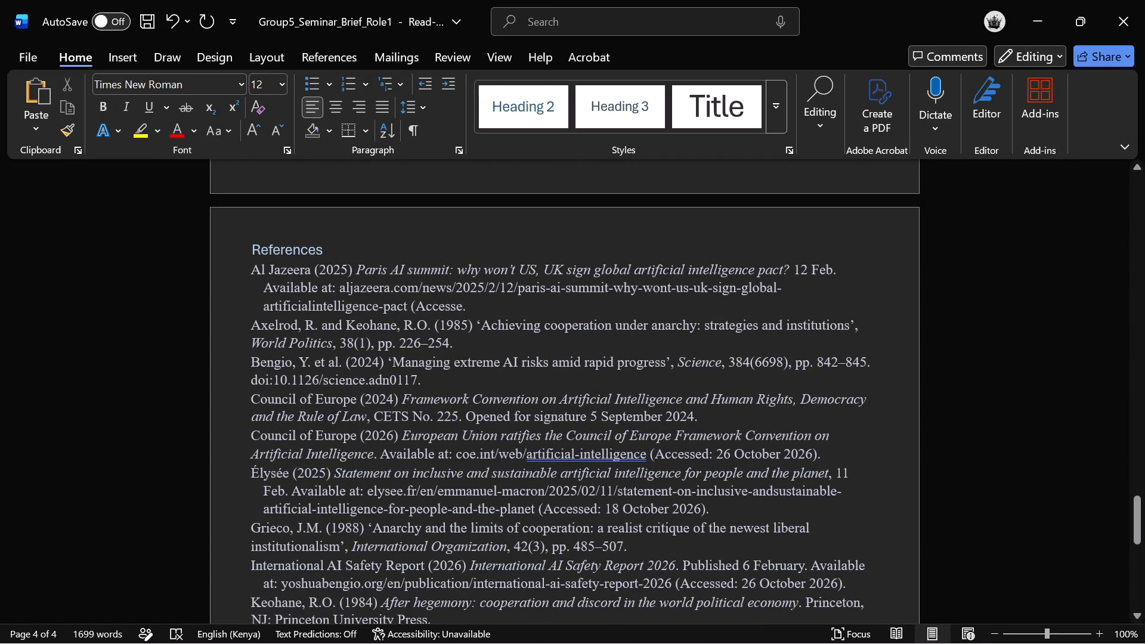
drag(252, 270, 577, 643)
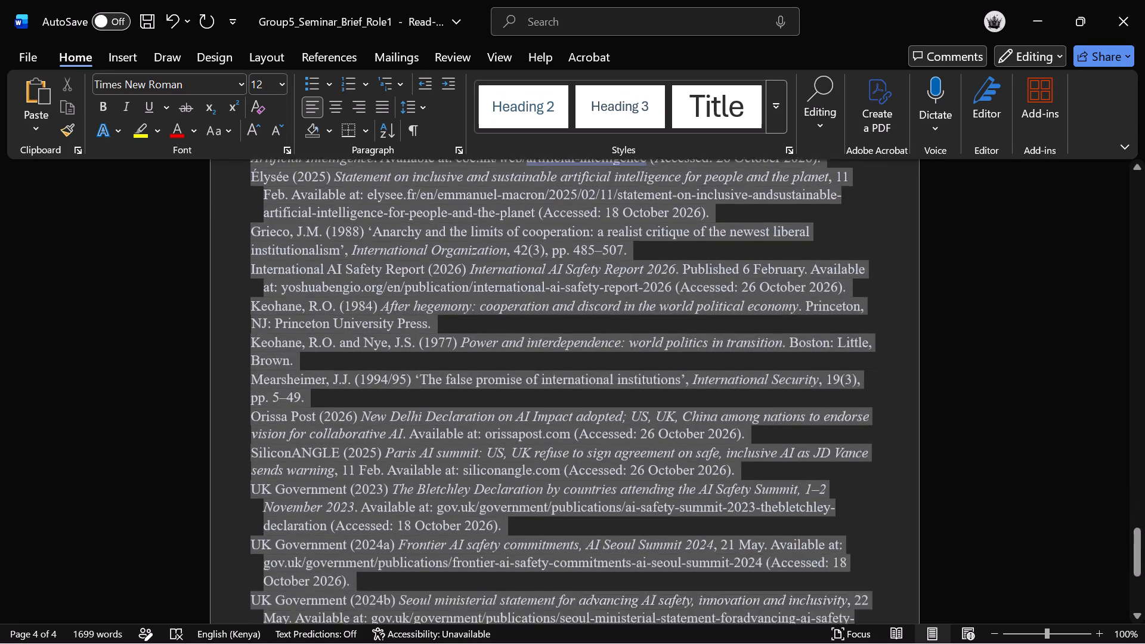
drag(577, 643, 646, 454)
key(BackSpace)
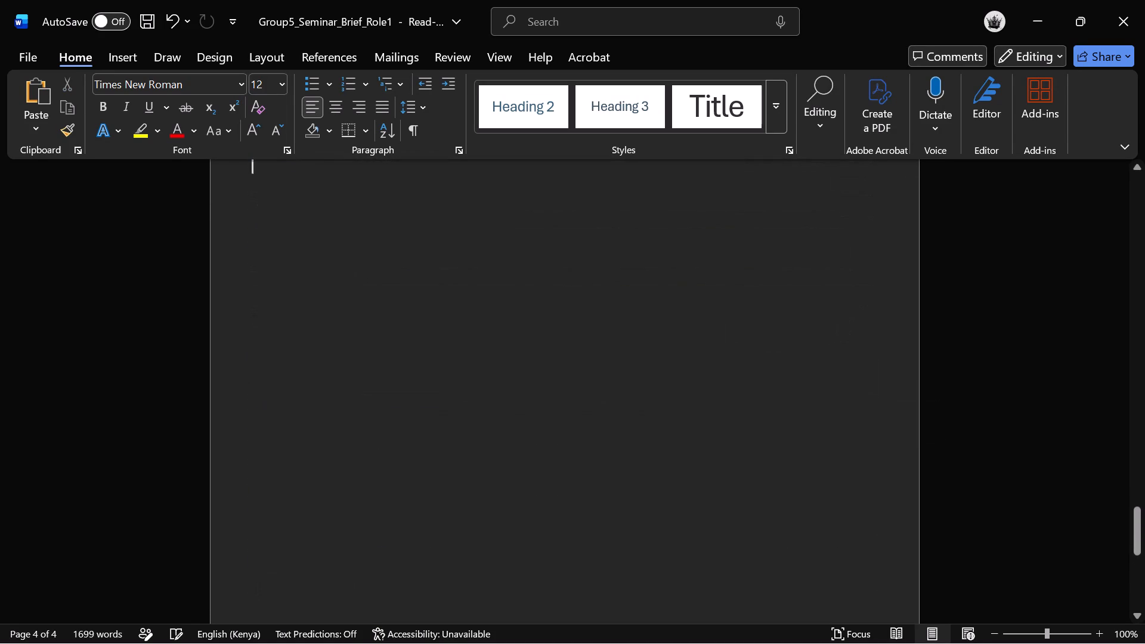
Copy the "Key readings" paragraph above section 3, including the empty line below it, and delete it from there.
scroll(646, 454, up, 10)
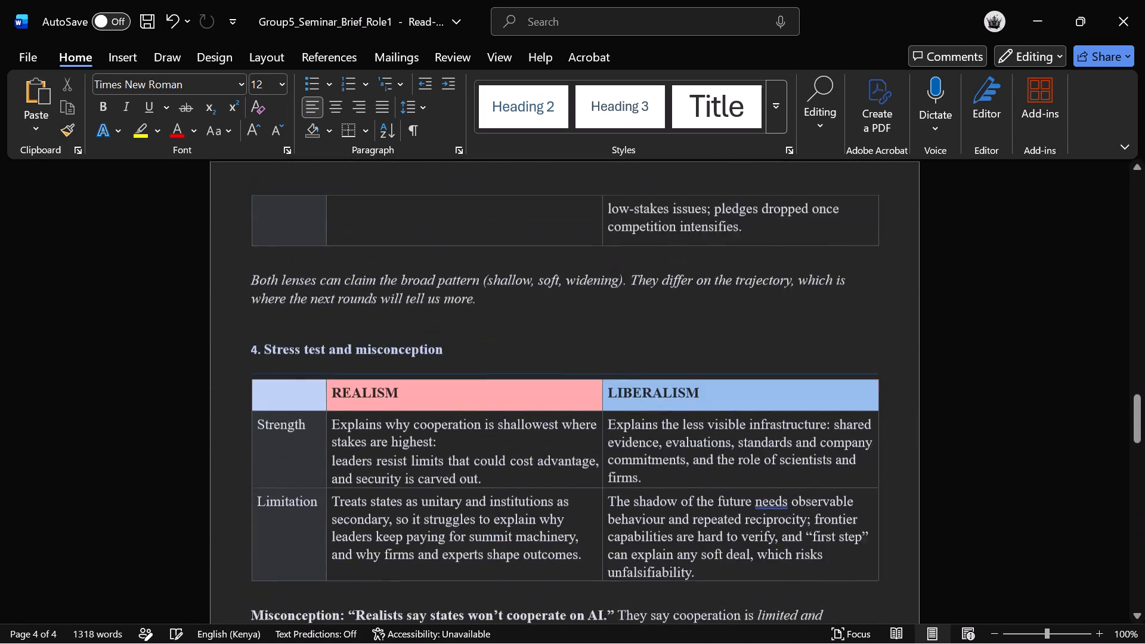
scroll(646, 454, up, 5)
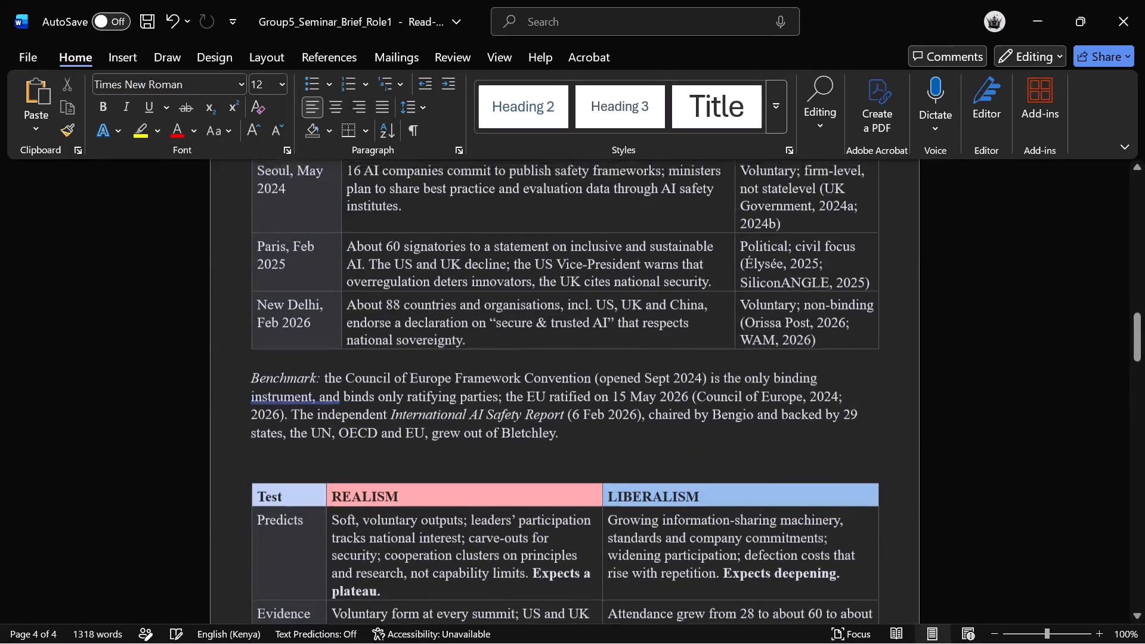
scroll(646, 454, up, 5)
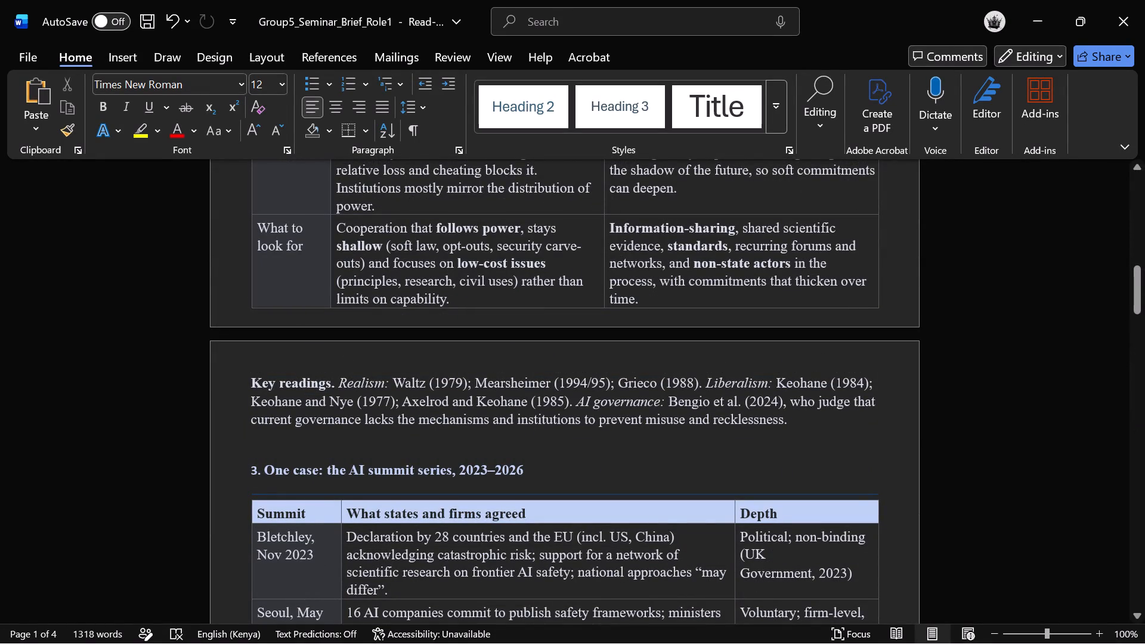
drag(247, 380, 720, 417)
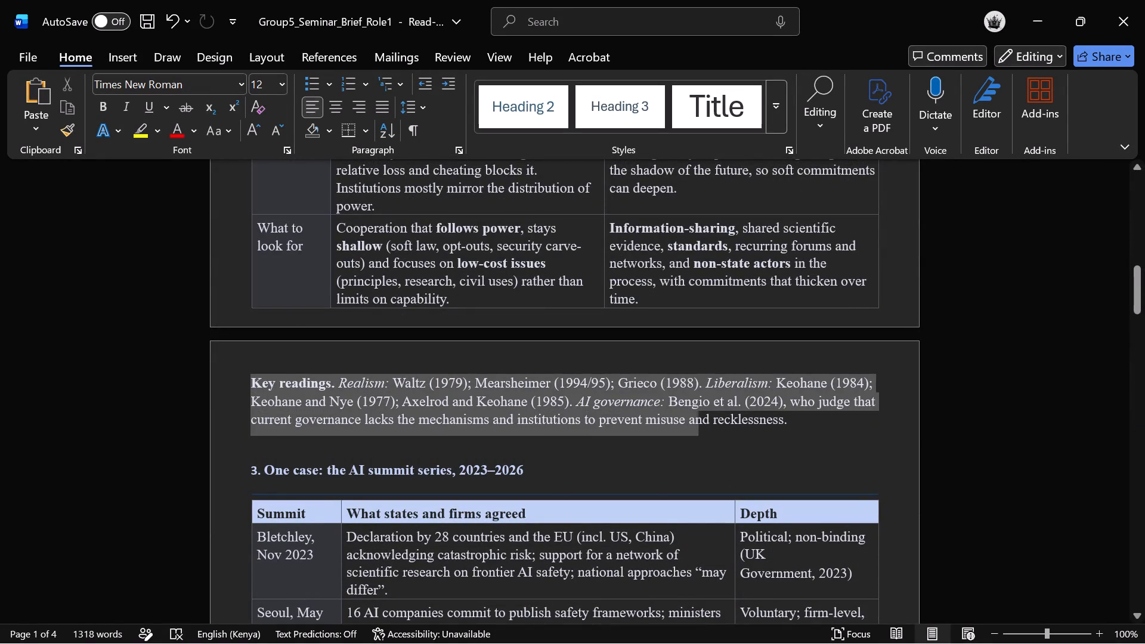
drag(720, 417, 797, 417)
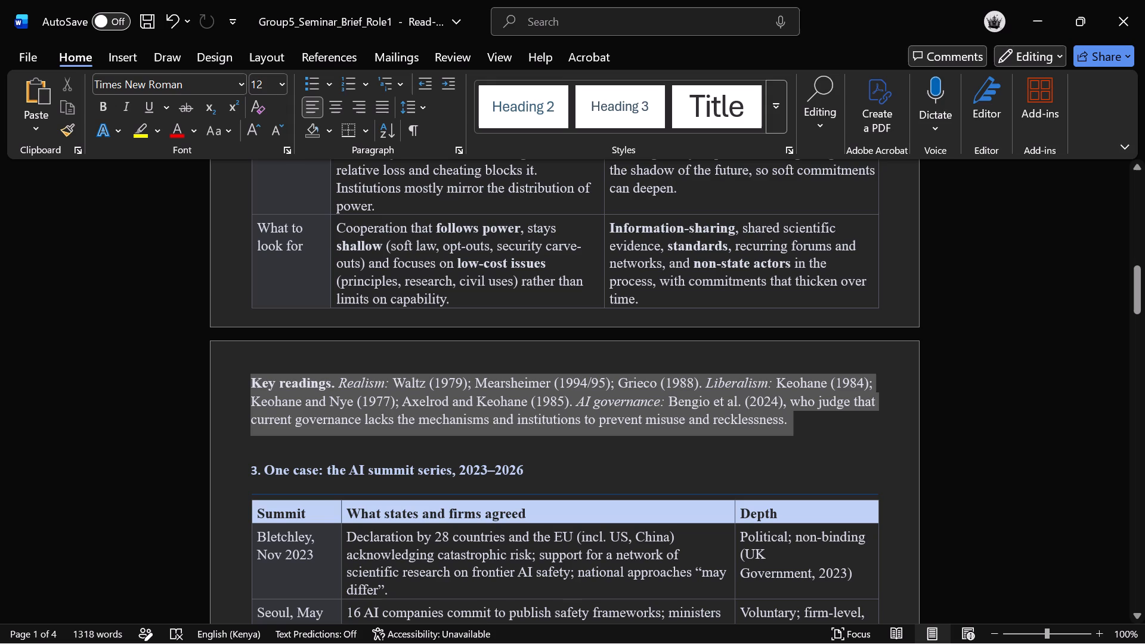
drag(797, 417, 795, 416)
drag(795, 416, 790, 404)
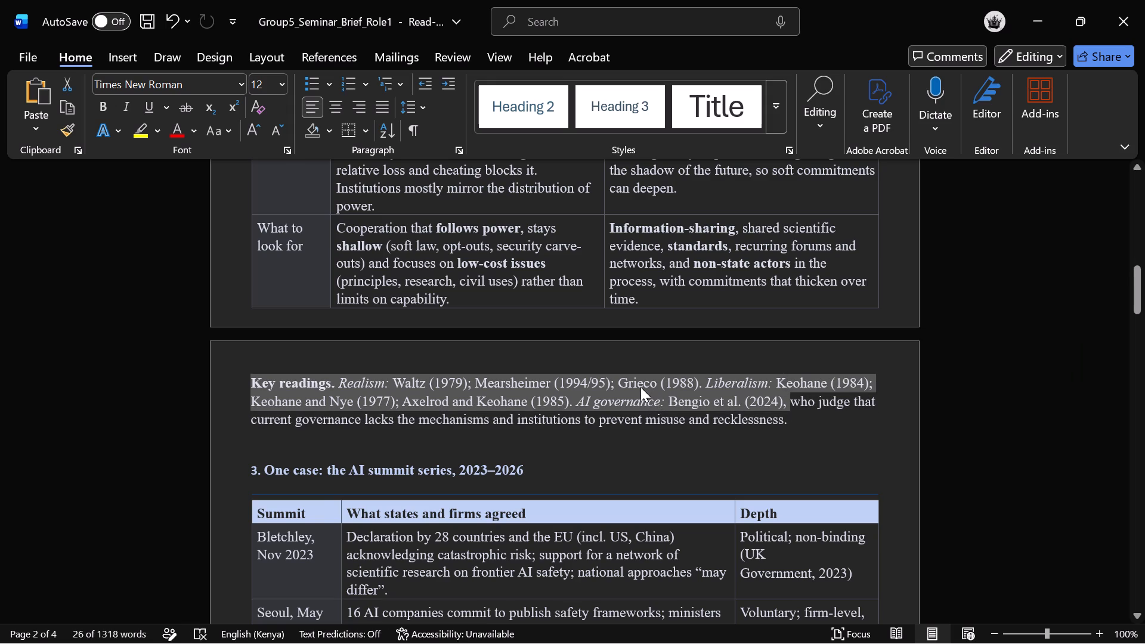
click(655, 436)
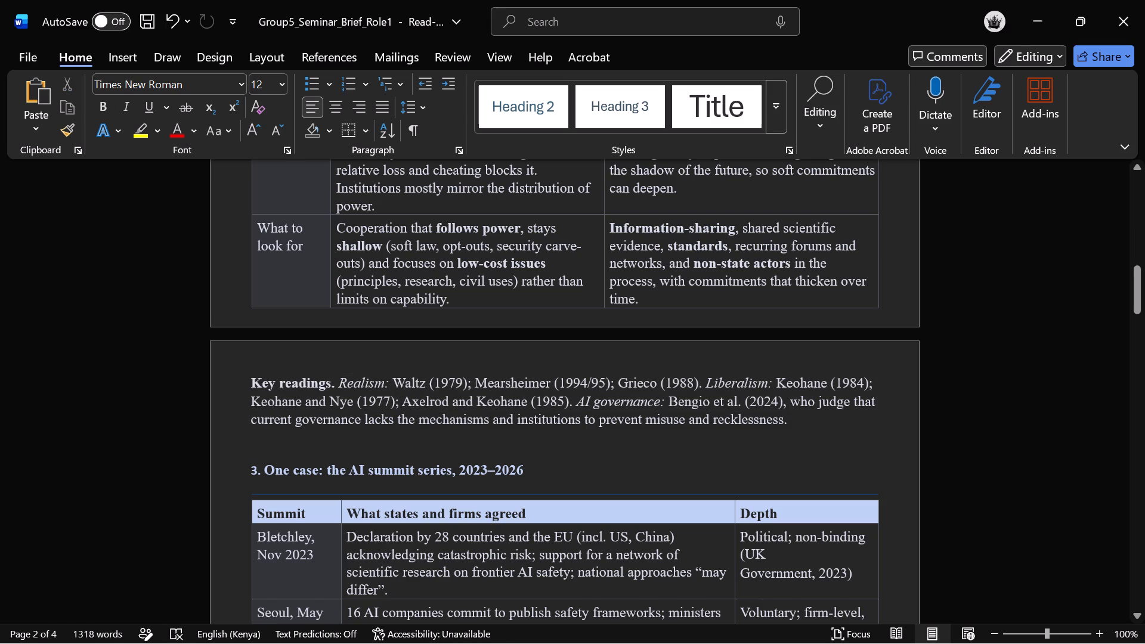
drag(250, 382, 825, 447)
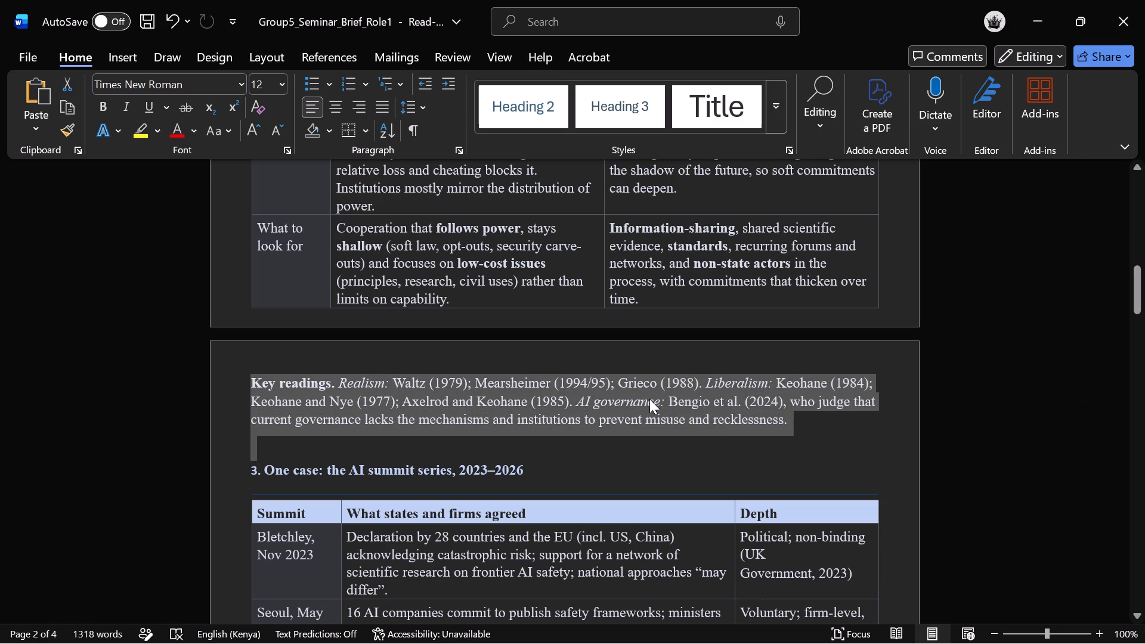
right_click(649, 398)
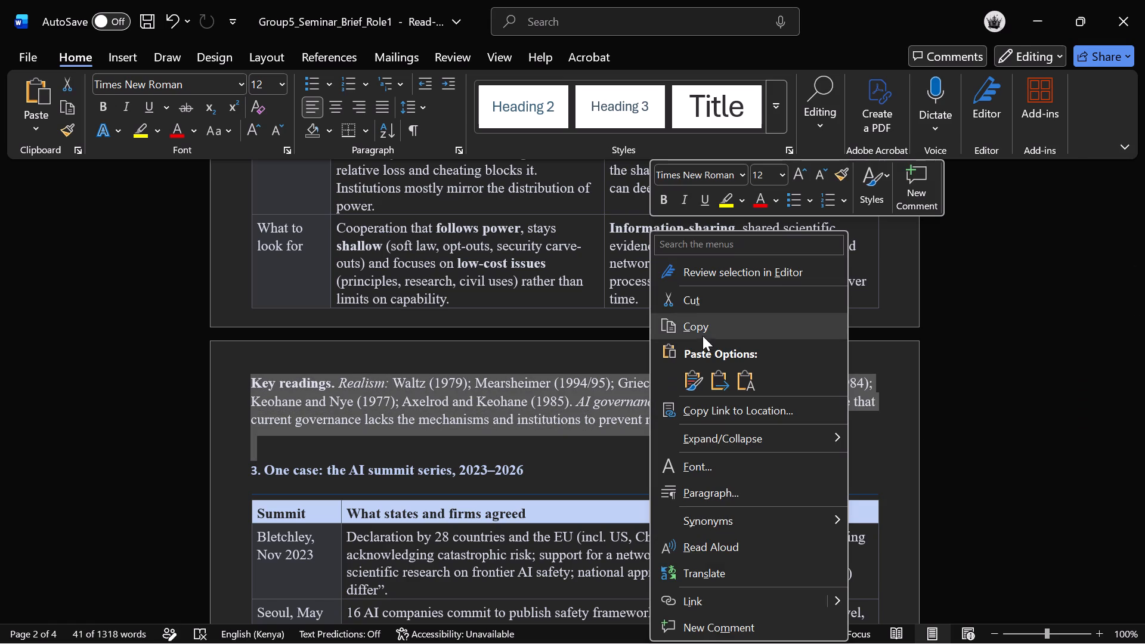
click(712, 329)
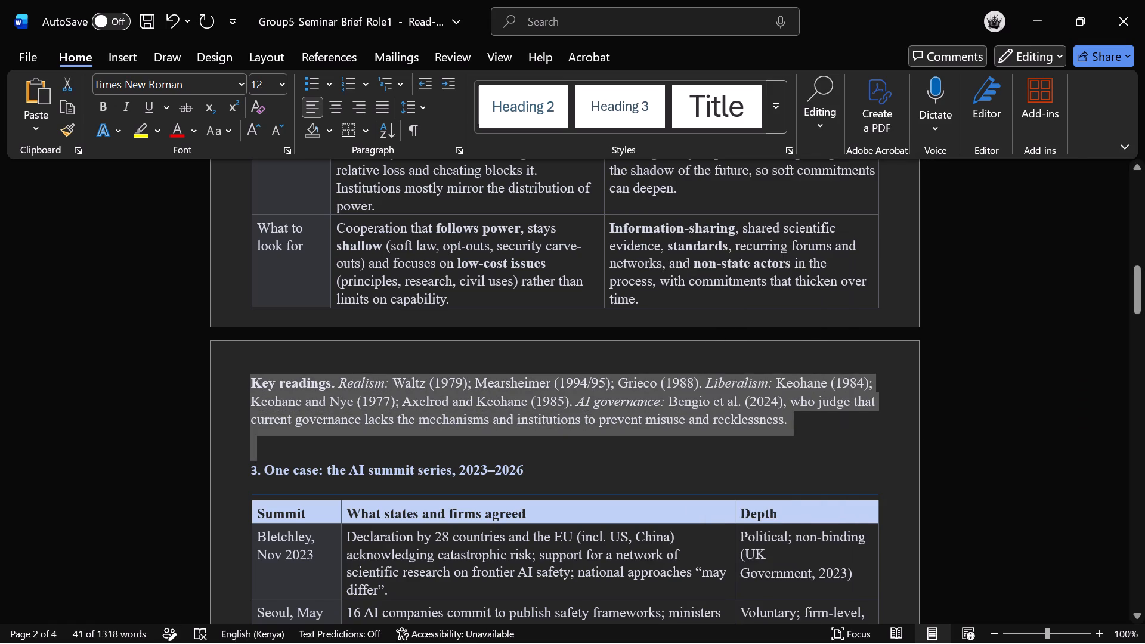
key(BackSpace)
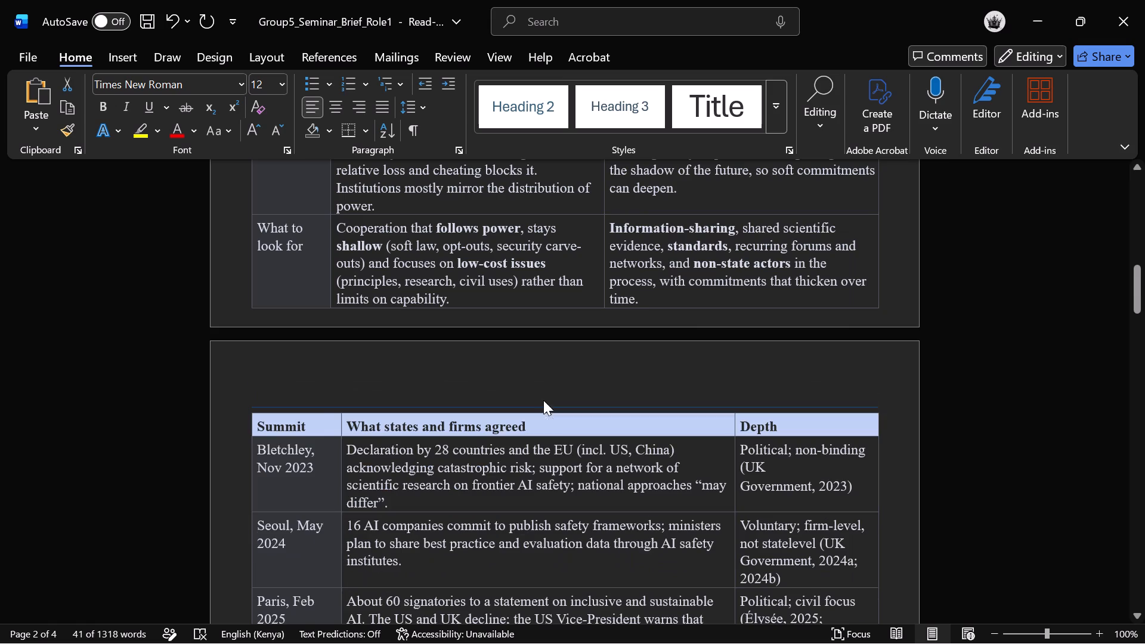
Delete the "References" heading text at the end of the document and the surplus empty lines between it and the Takeaway line.
scroll(655, 494, down, 2)
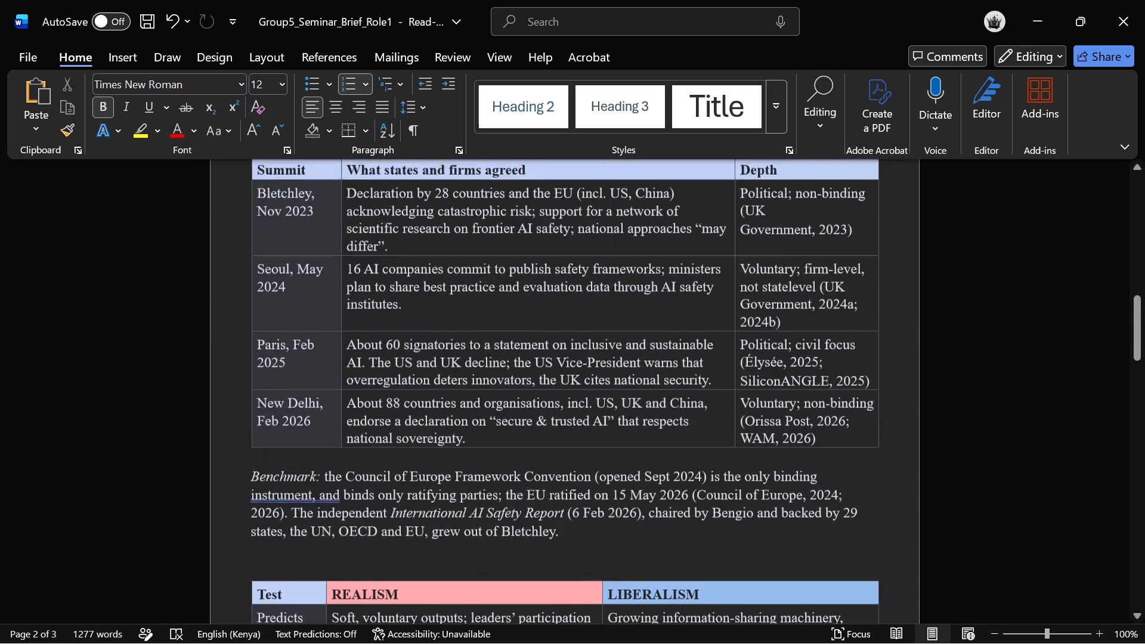
scroll(655, 494, down, 9)
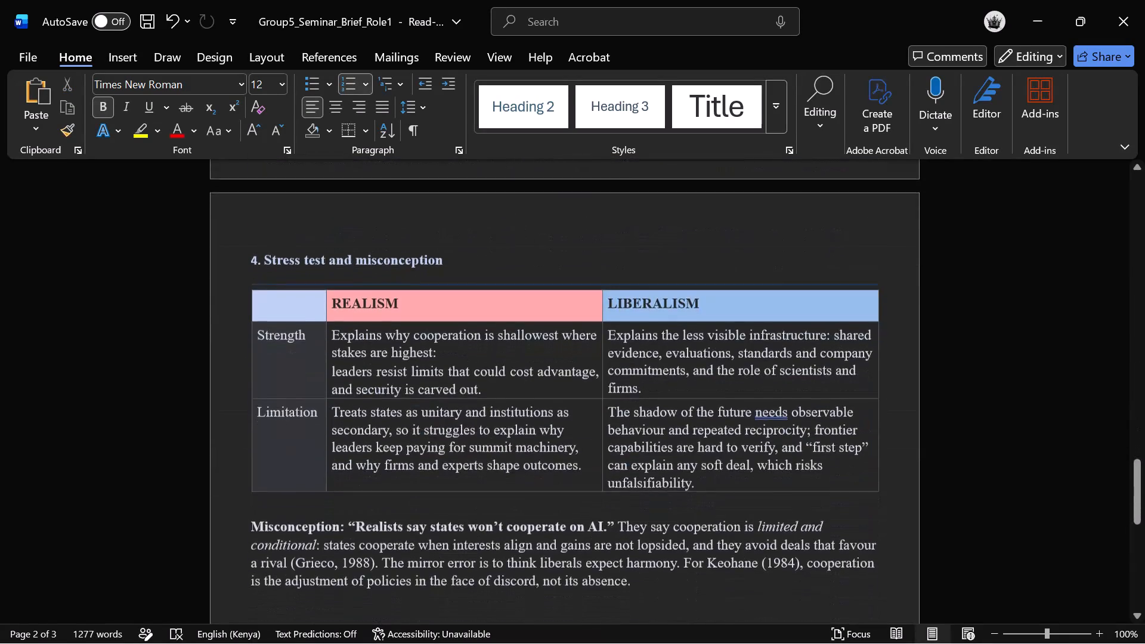
scroll(655, 494, down, 7)
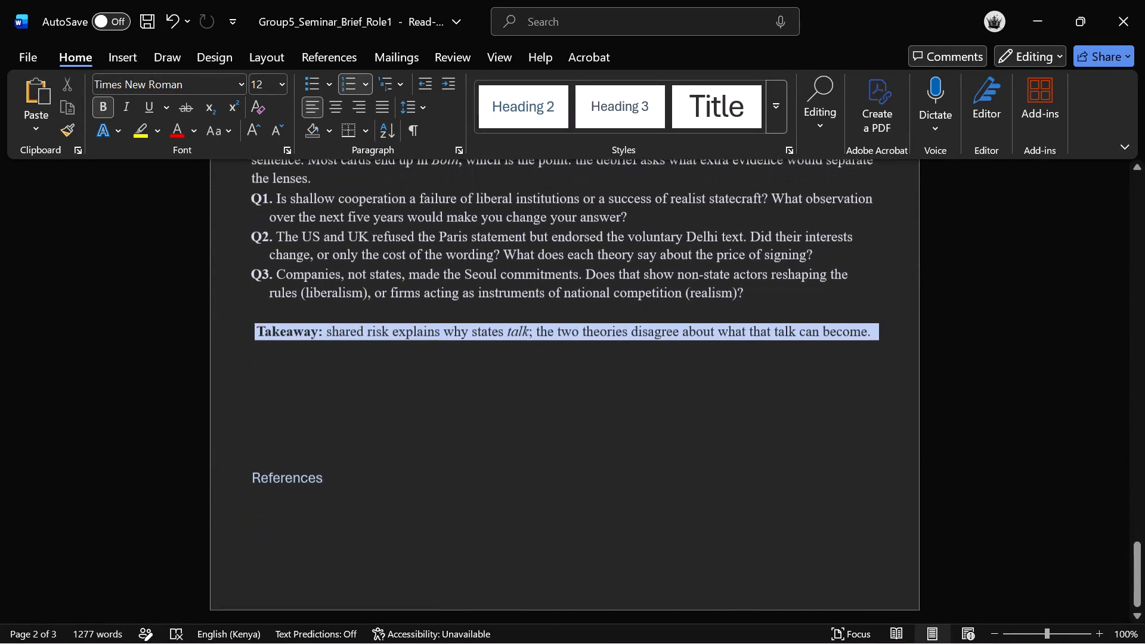
scroll(655, 494, down, 1)
click(332, 478)
key(BackSpace)
key(BackSpace)
key(BackSpace)
key(BackSpace)
key(BackSpace)
key(BackSpace)
key(BackSpace)
key(BackSpace)
key(BackSpace)
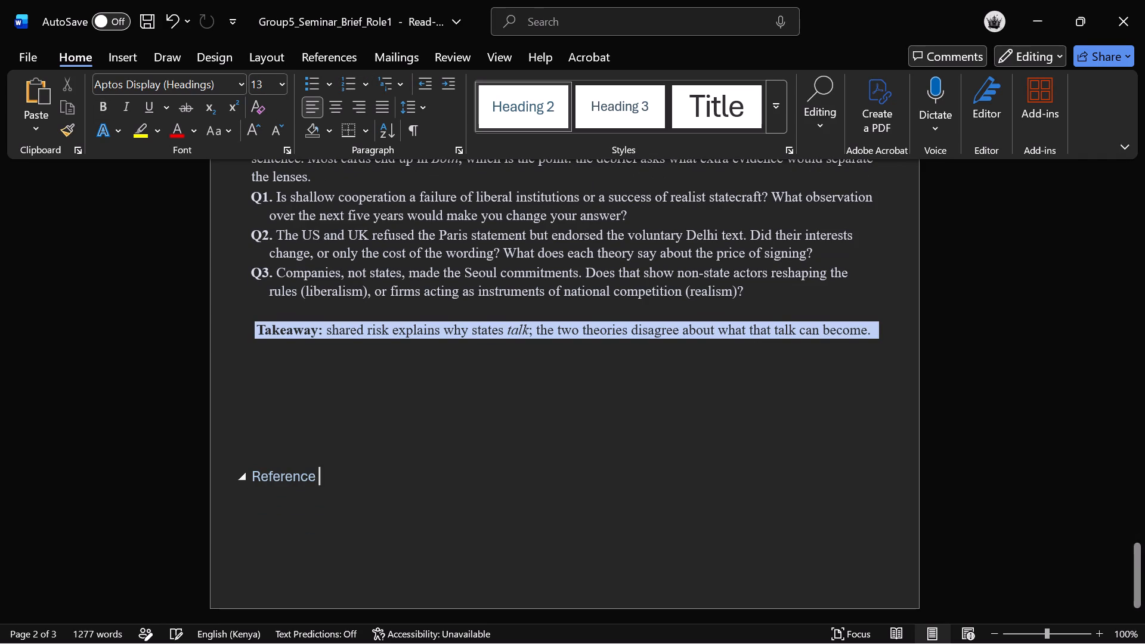
key(BackSpace)
key(BackSpace)
key(BackSpace)
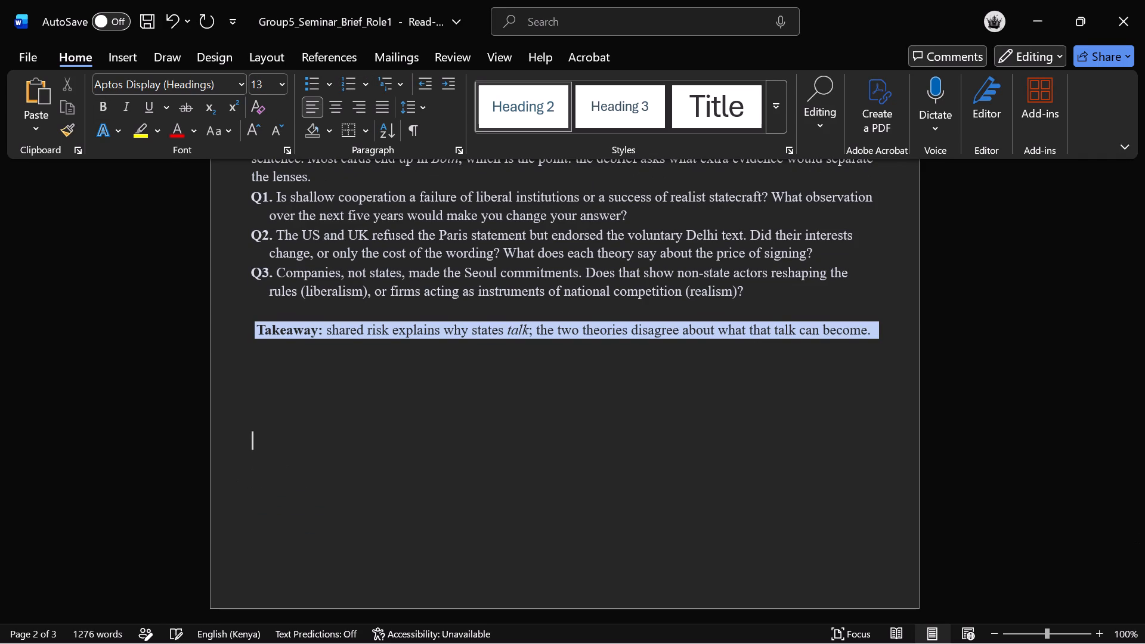
key(BackSpace)
key(BackSpace)
key(BackSpace)
key(BackSpace)
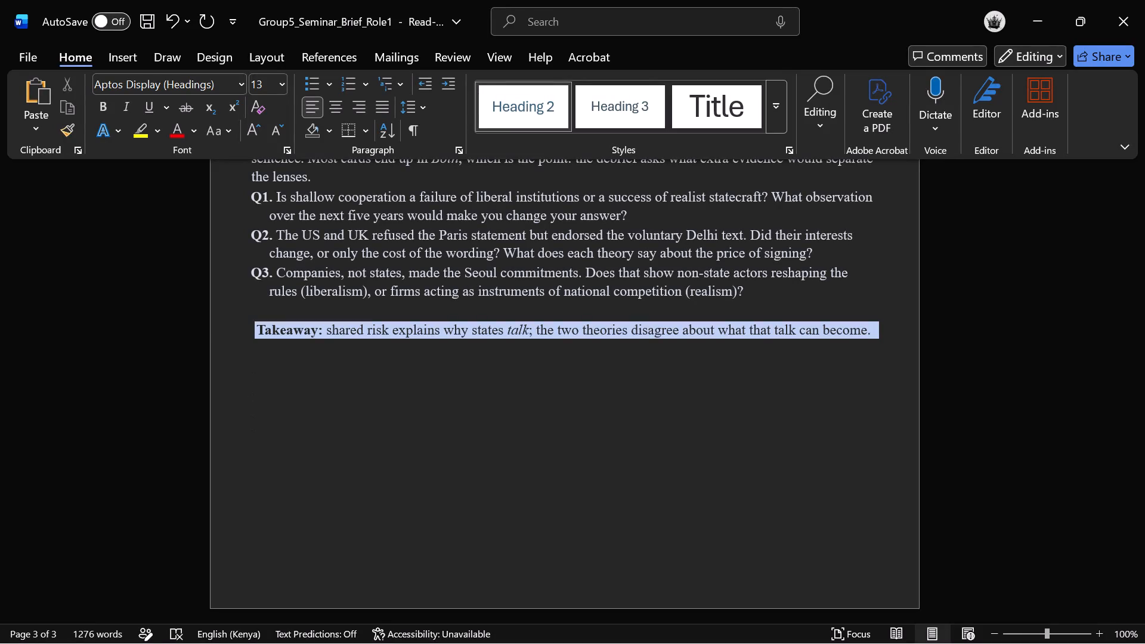
Paste the copied "Key readings" paragraph below the Takeaway line.
key(ctrl+v)
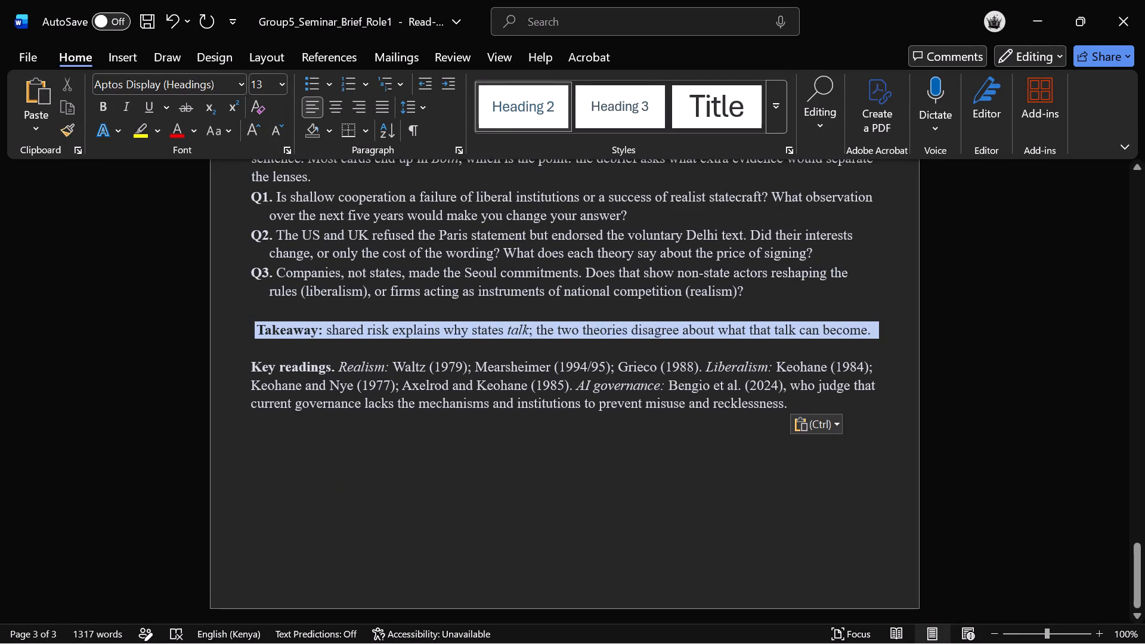
Insert an empty line after question Q3, before the Takeaway line.
scroll(528, 453, up, 2)
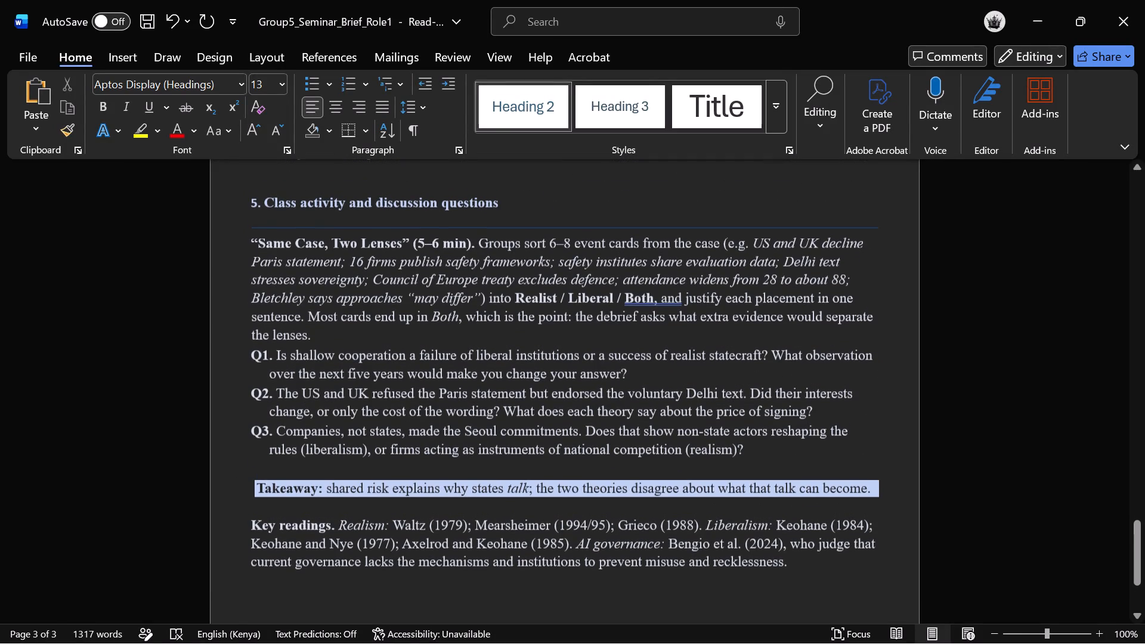
scroll(528, 453, up, 1)
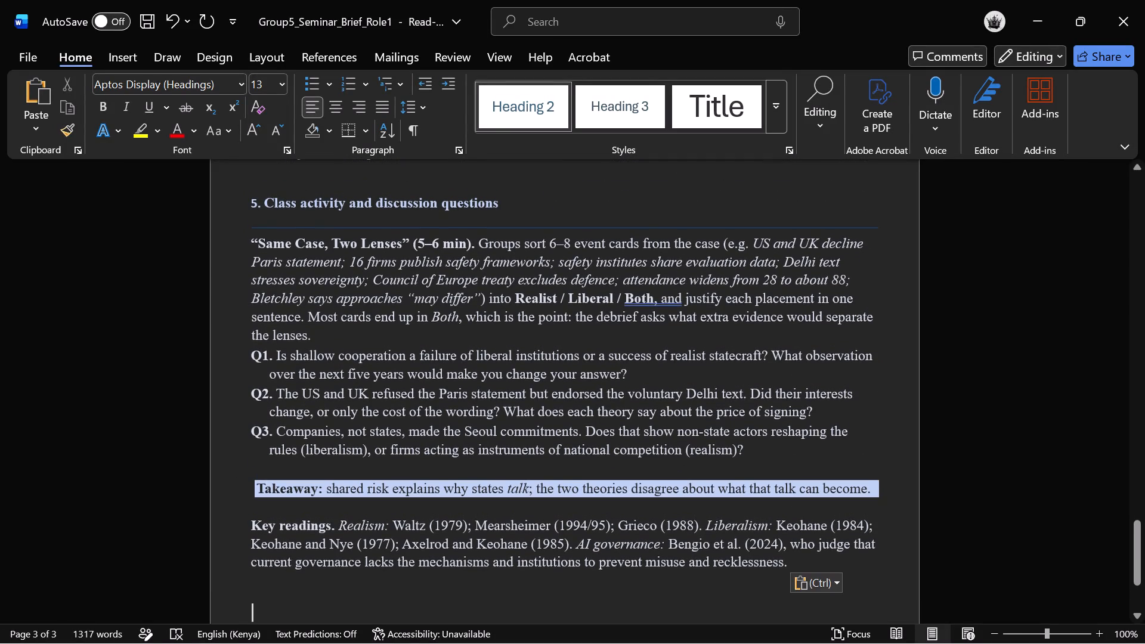
click(752, 449)
key(Return)
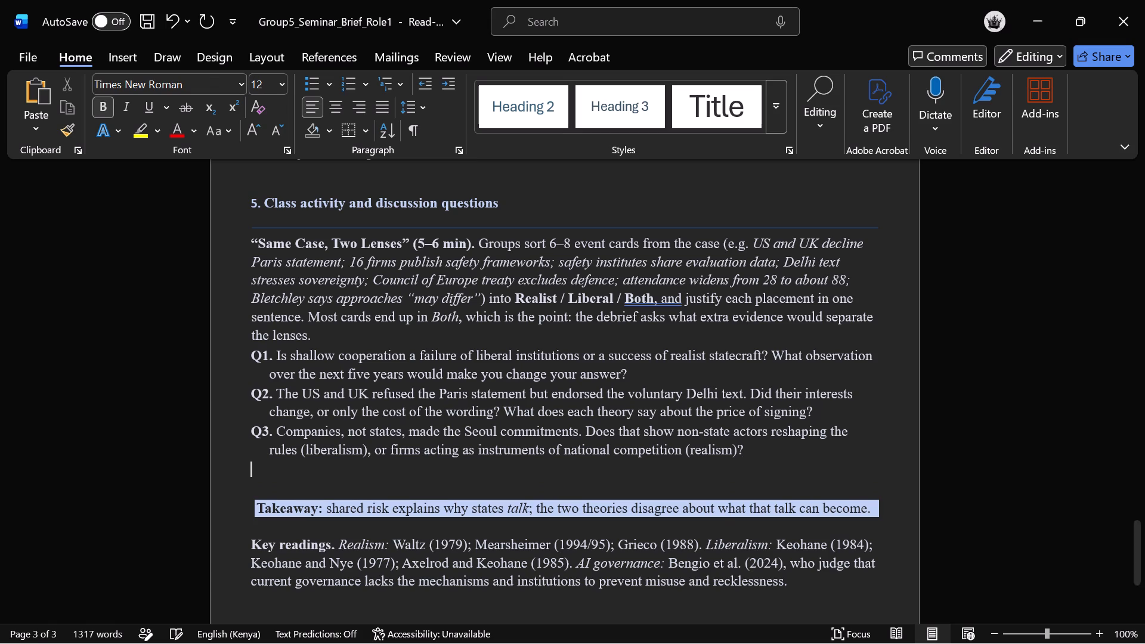
Remove the empty Heading 2 line below the "Key readings" paragraph at the end of the document.
scroll(705, 481, down, 2)
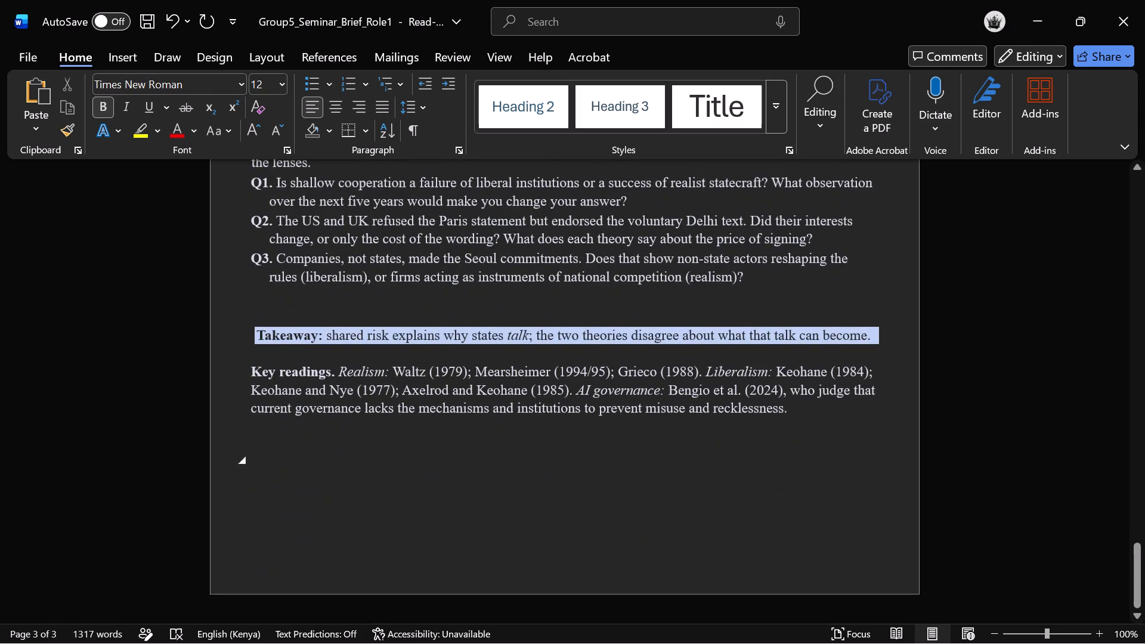
scroll(705, 481, down, 3)
click(271, 484)
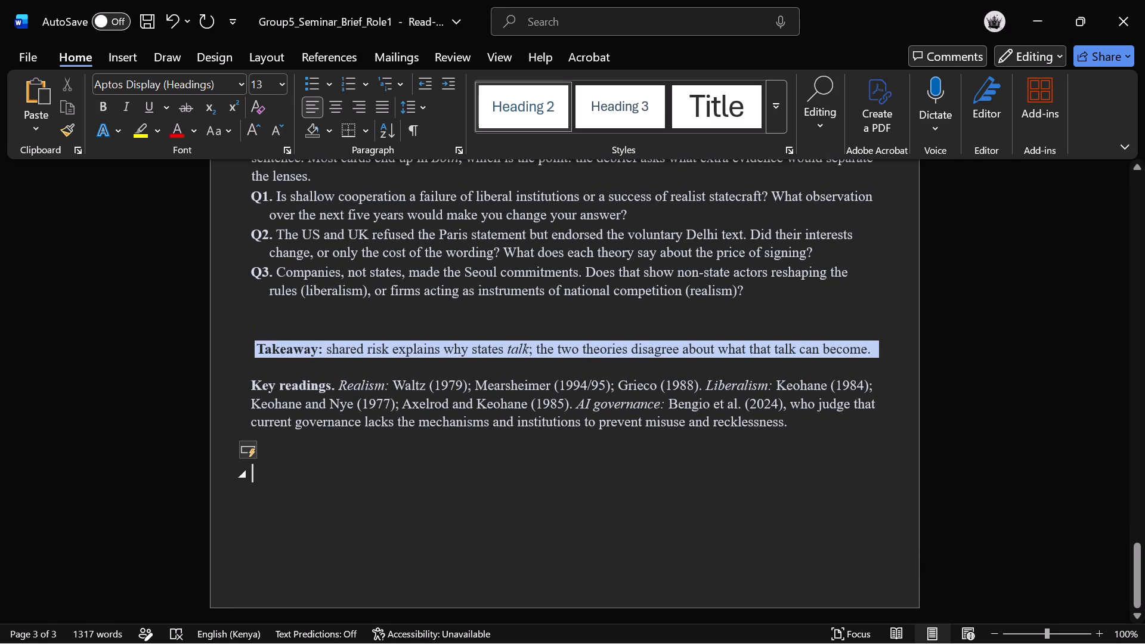
key(BackSpace)
Delete "on AI regulation" from the end of the italic title line at the start of the document.
scroll(586, 346, up, 4)
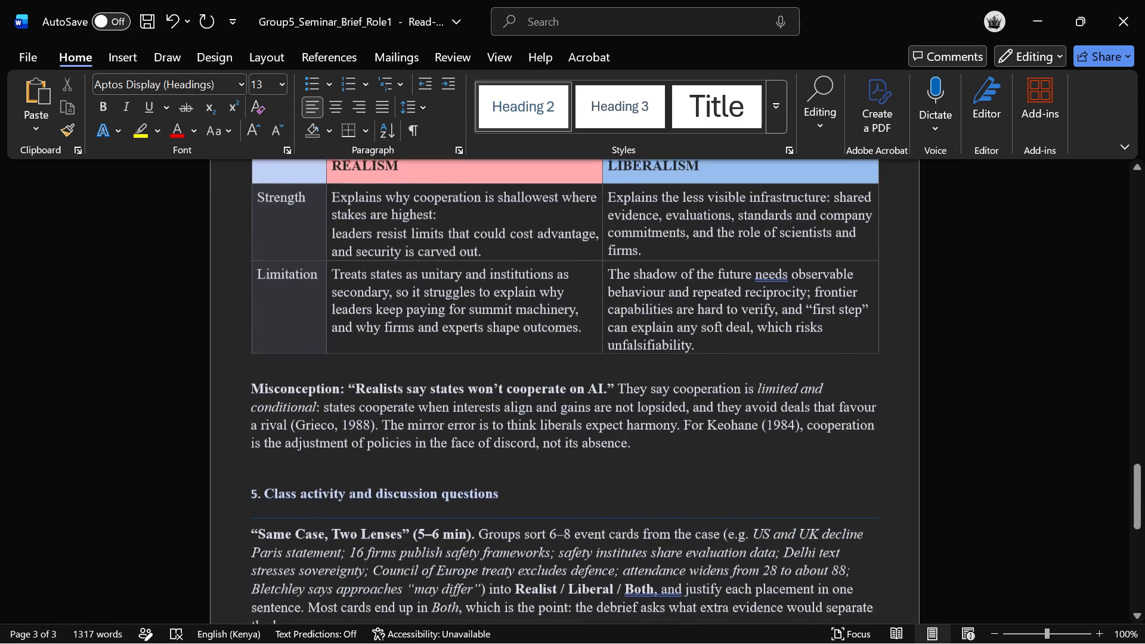
scroll(586, 346, up, 11)
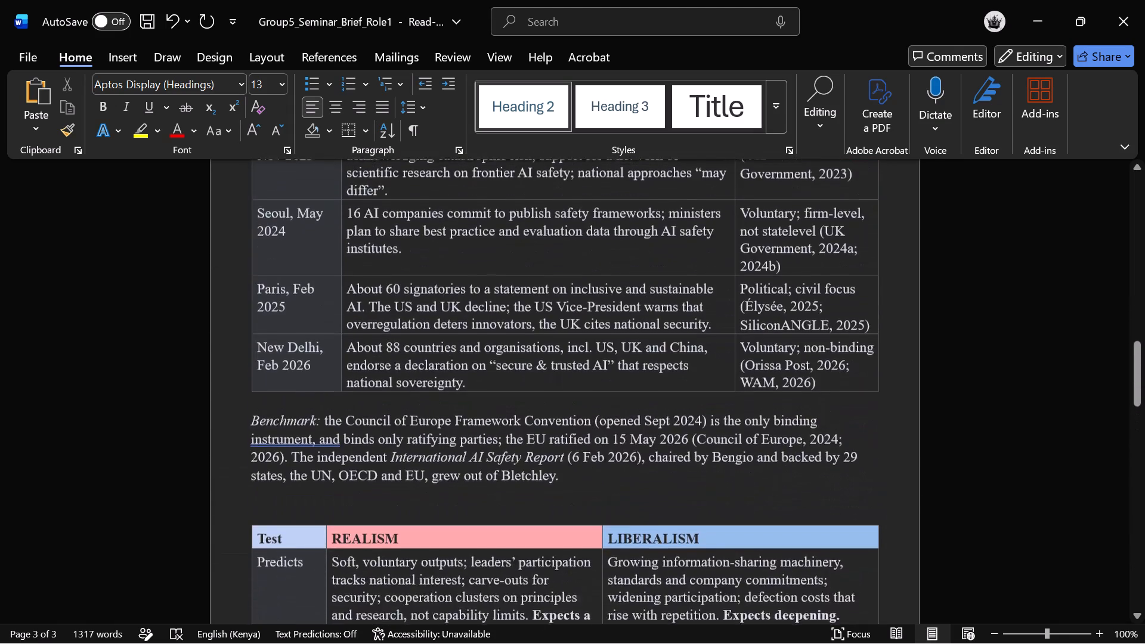
scroll(586, 346, up, 11)
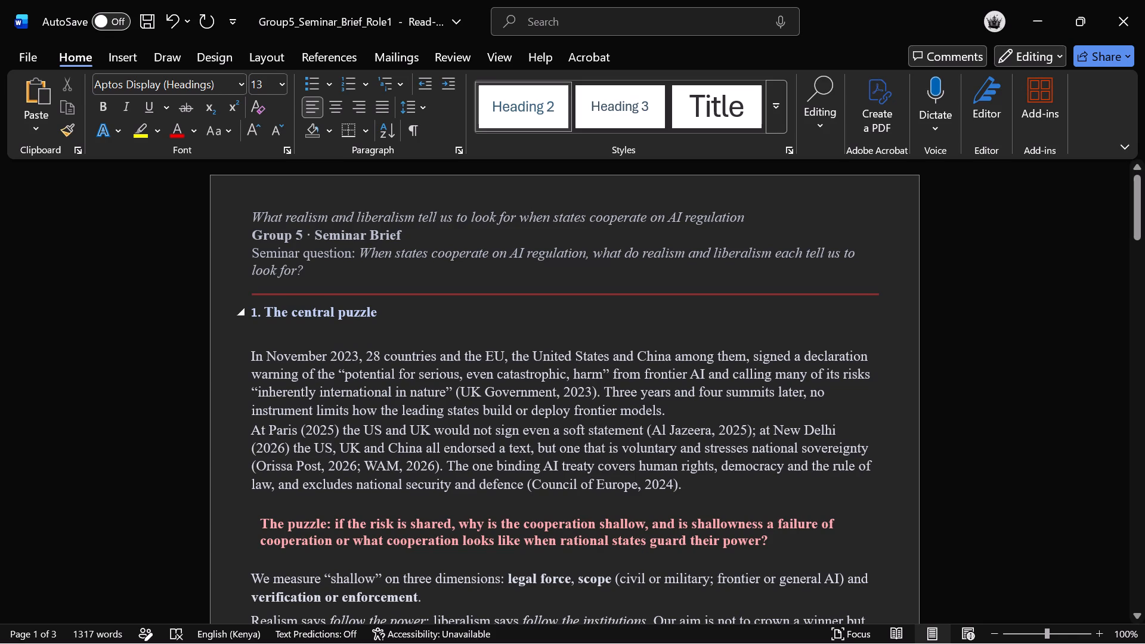
click(747, 218)
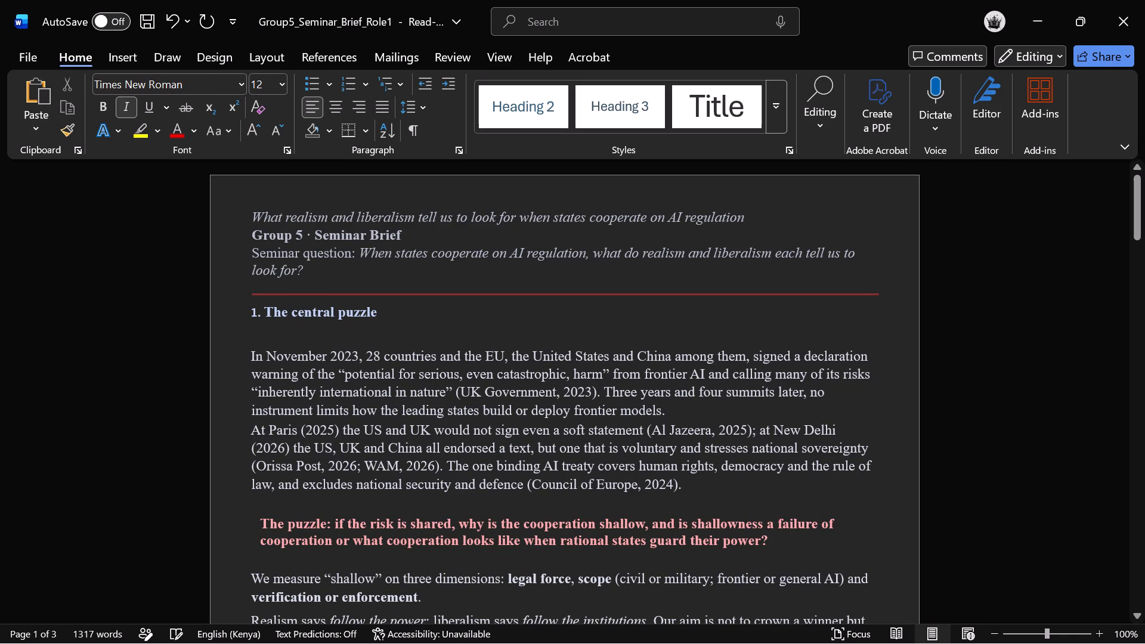
key(BackSpace)
key(BackSpace)
key(BackSpace)
key(BackSpace)
key(BackSpace)
key(BackSpace)
key(BackSpace)
key(BackSpace)
key(BackSpace)
key(BackSpace)
key(BackSpace)
key(BackSpace)
key(BackSpace)
key(BackSpace)
key(BackSpace)
key(BackSpace)
key(BackSpace)
key(BackSpace)
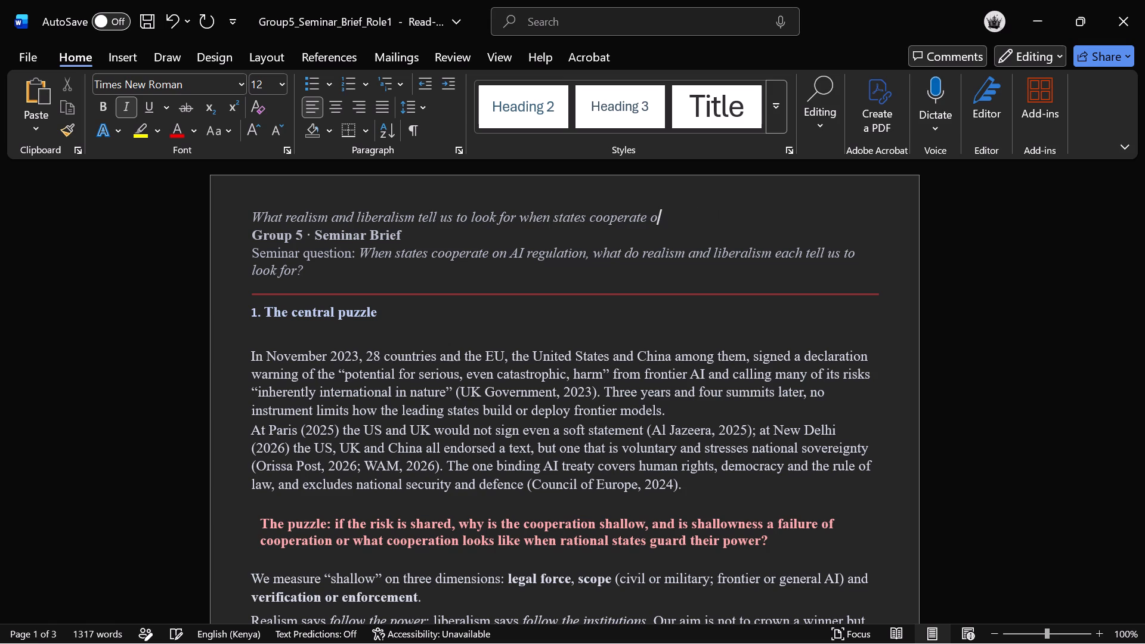
key(BackSpace)
key(BackSpace)
Start saving the document in the Downloads folder as a Word Document and clear the suggested file name.
click(151, 26)
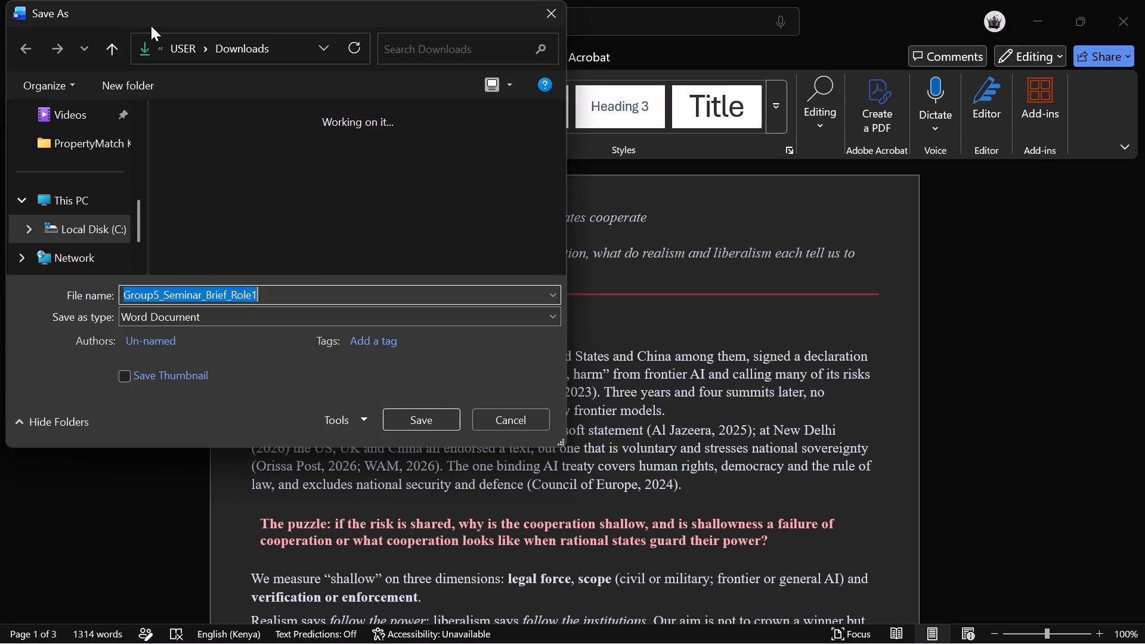
key(BackSpace)
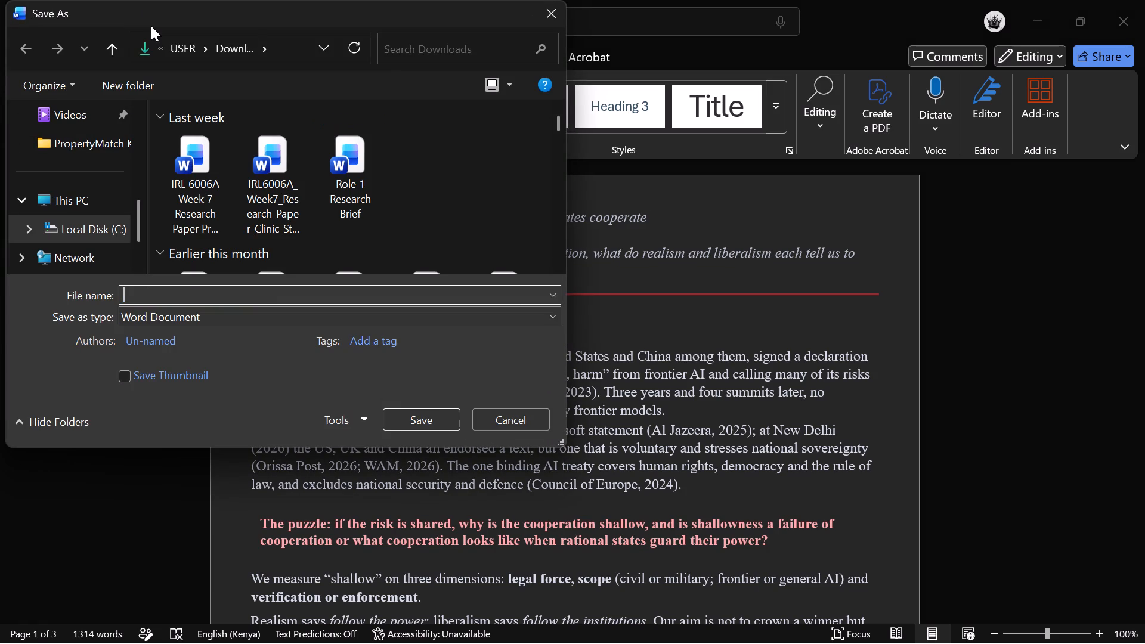
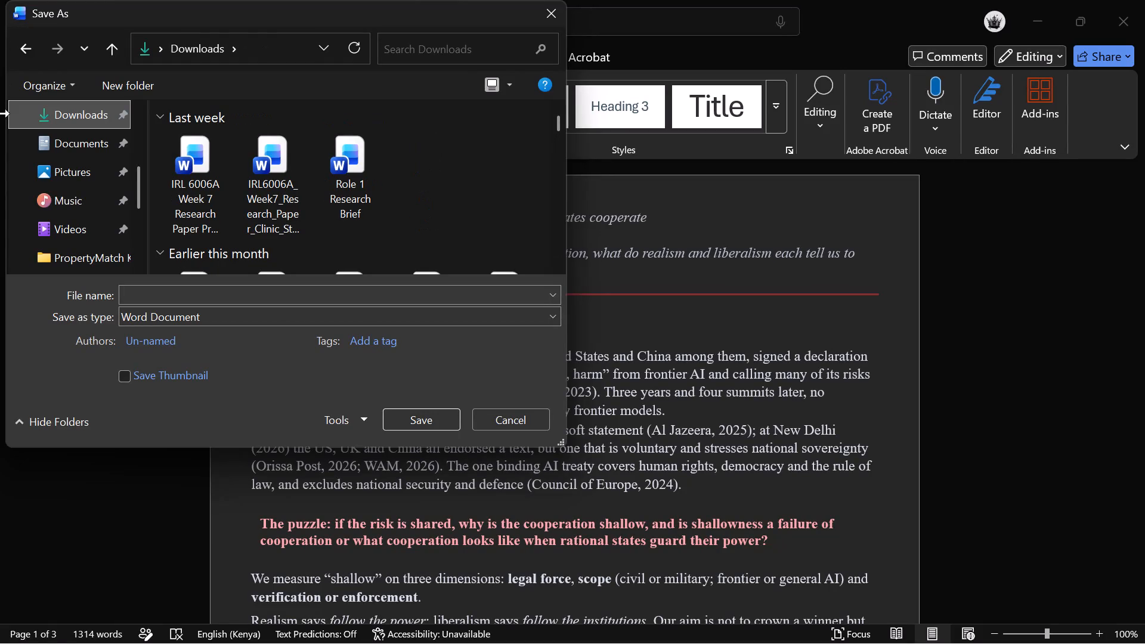
Name the file "Group 5 Seminar Brief" and save it as a Word Document in Downloads.
click(157, 290)
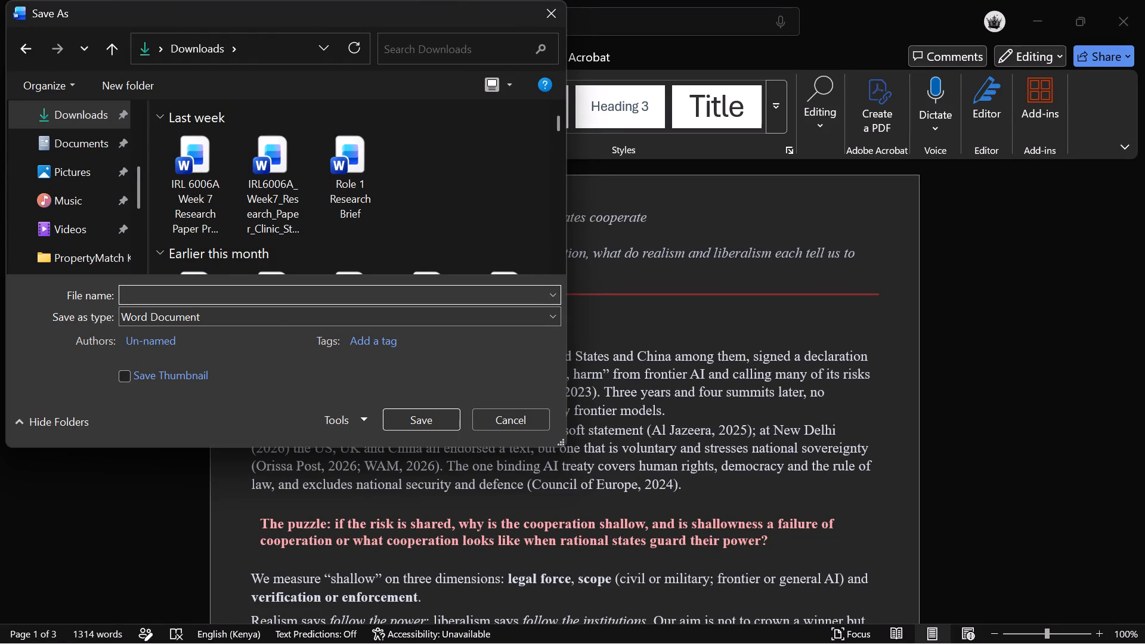
text(roup)
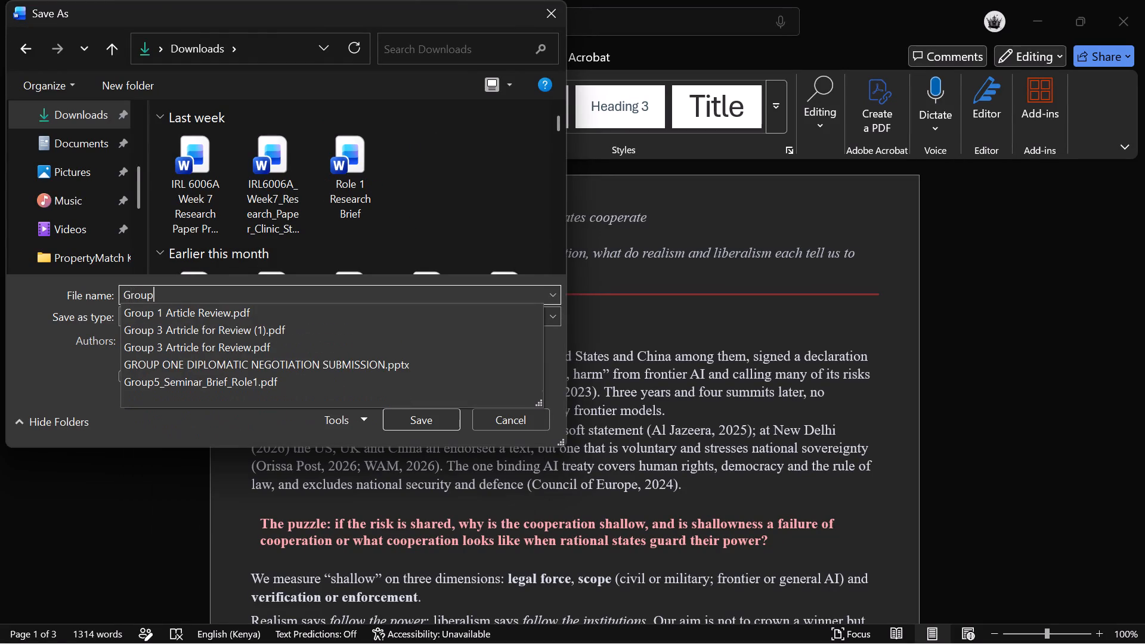
key(space)
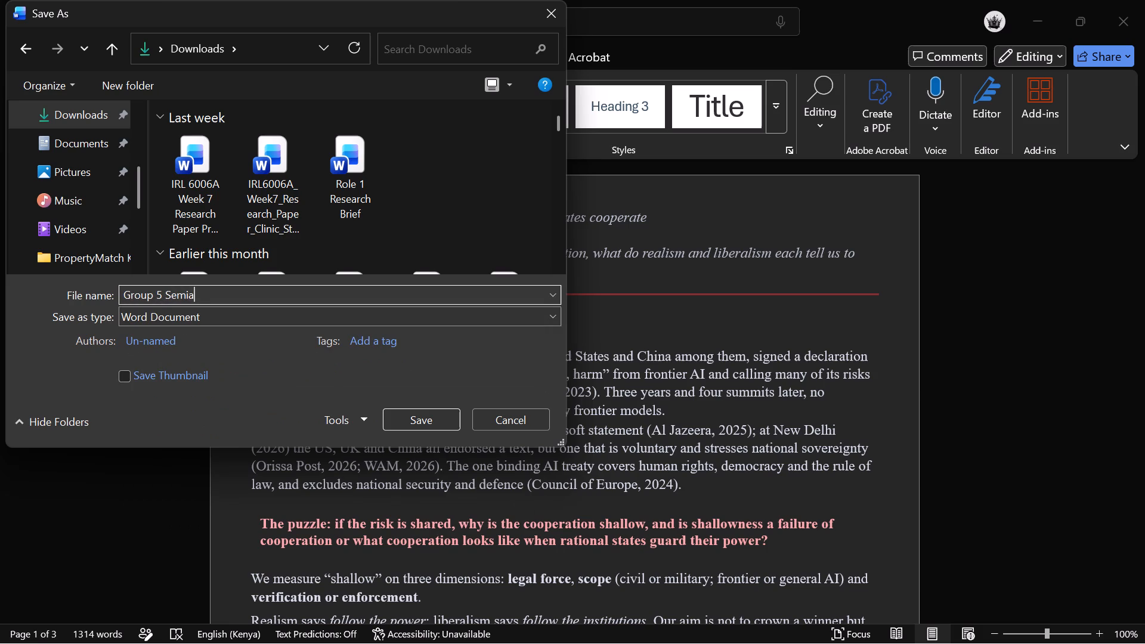
key(BackSpace)
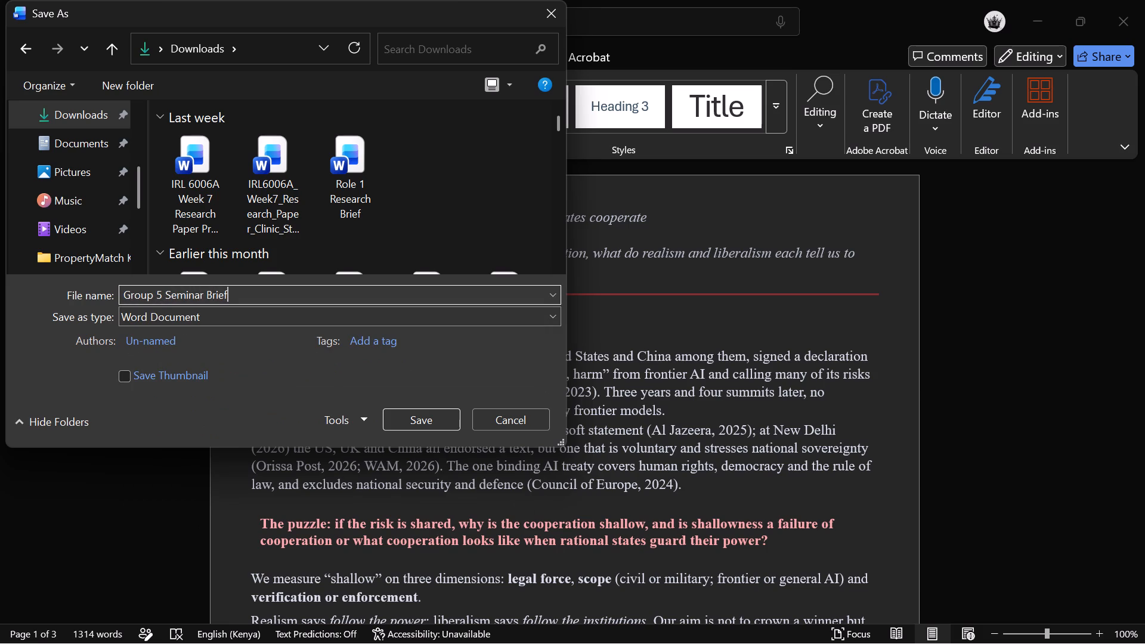
click(440, 414)
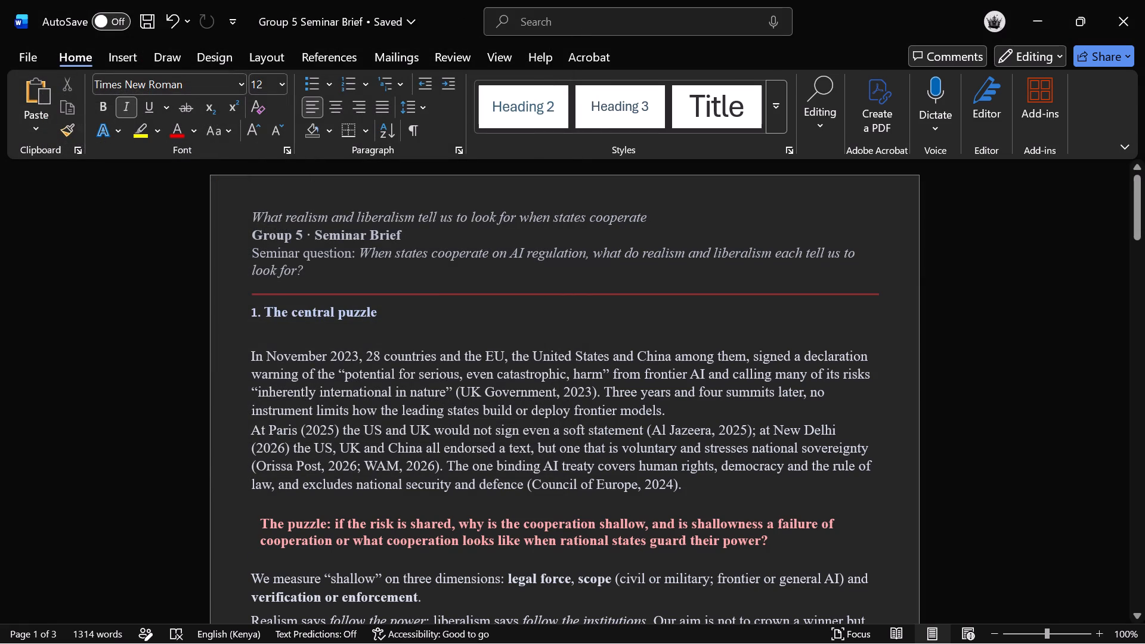
Review the saved brief from the title through the tables and discussion questions to the key readings.
scroll(590, 405, down, 1)
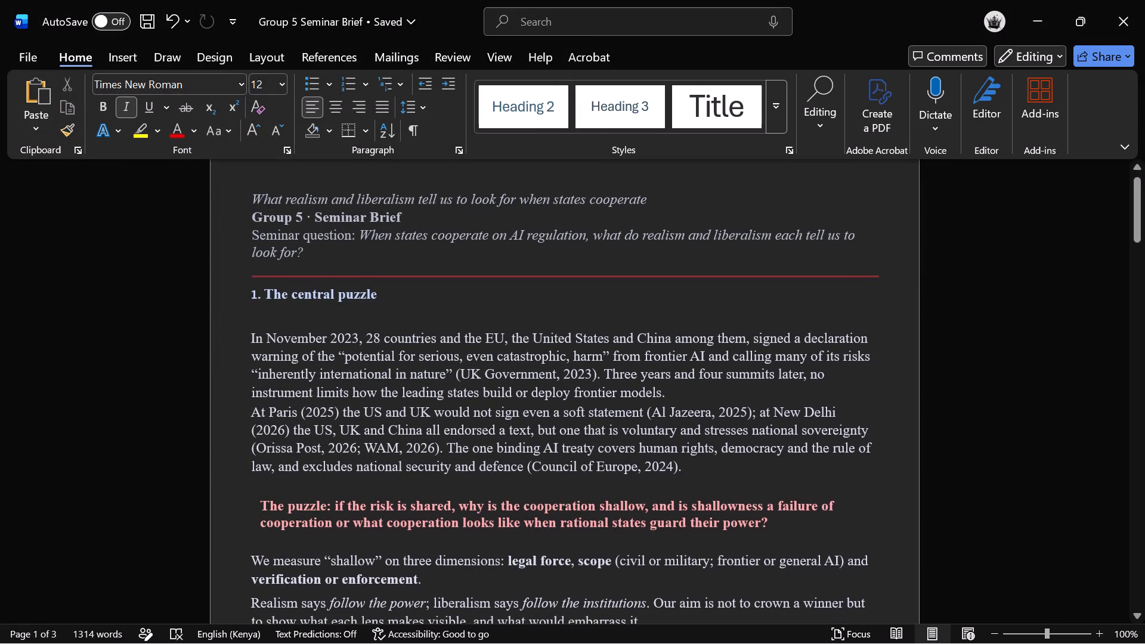
scroll(590, 405, down, 3)
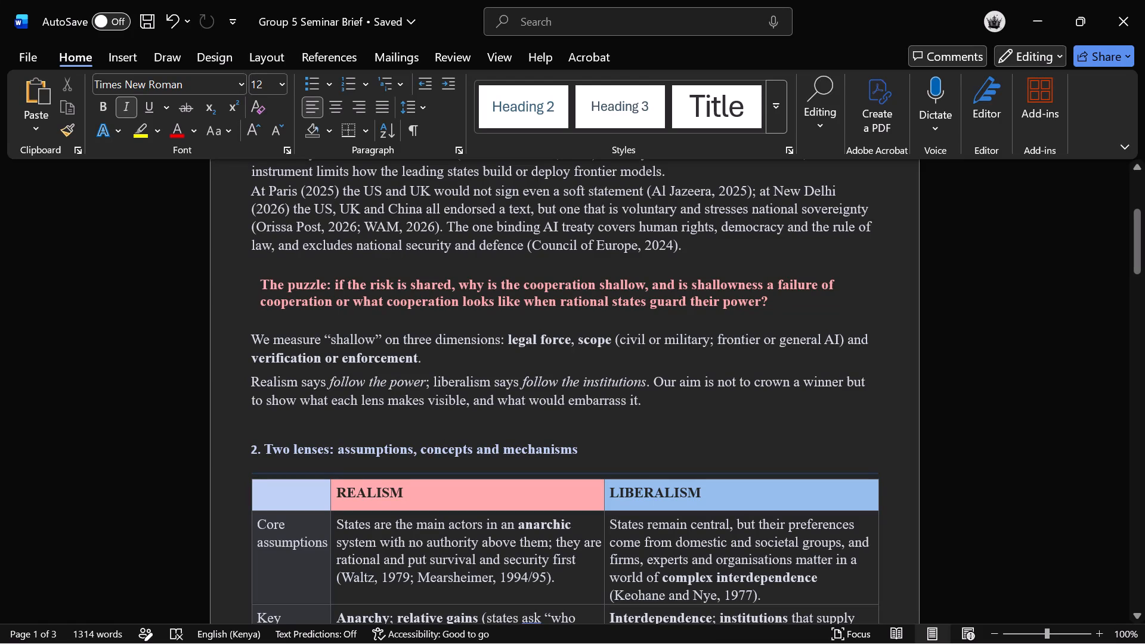
scroll(782, 385, down, 1)
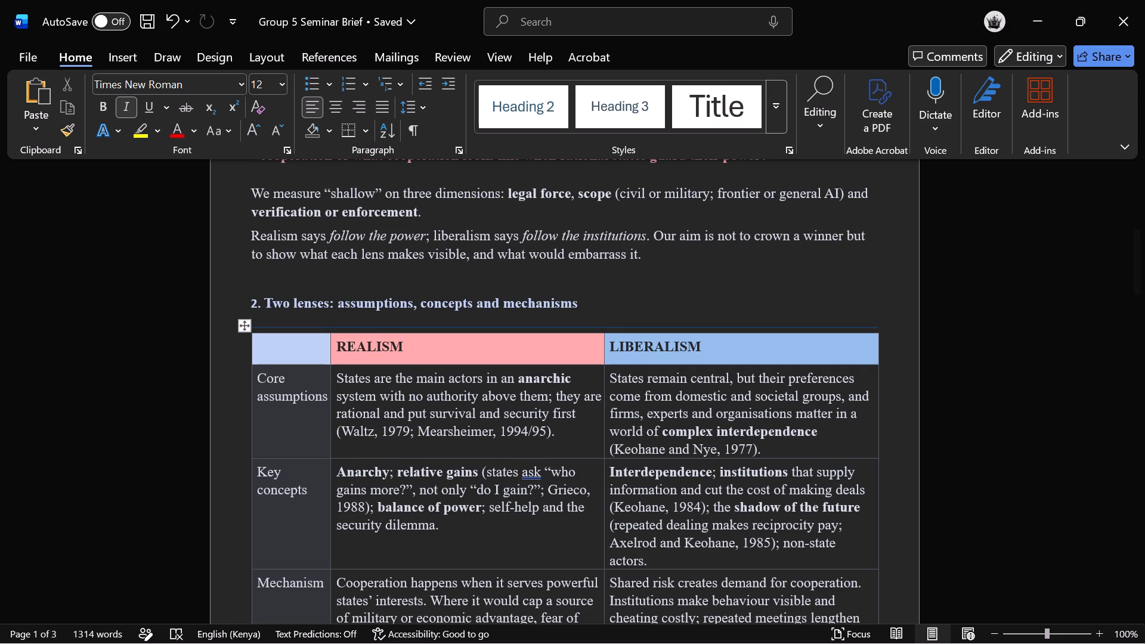
scroll(665, 499, down, 3)
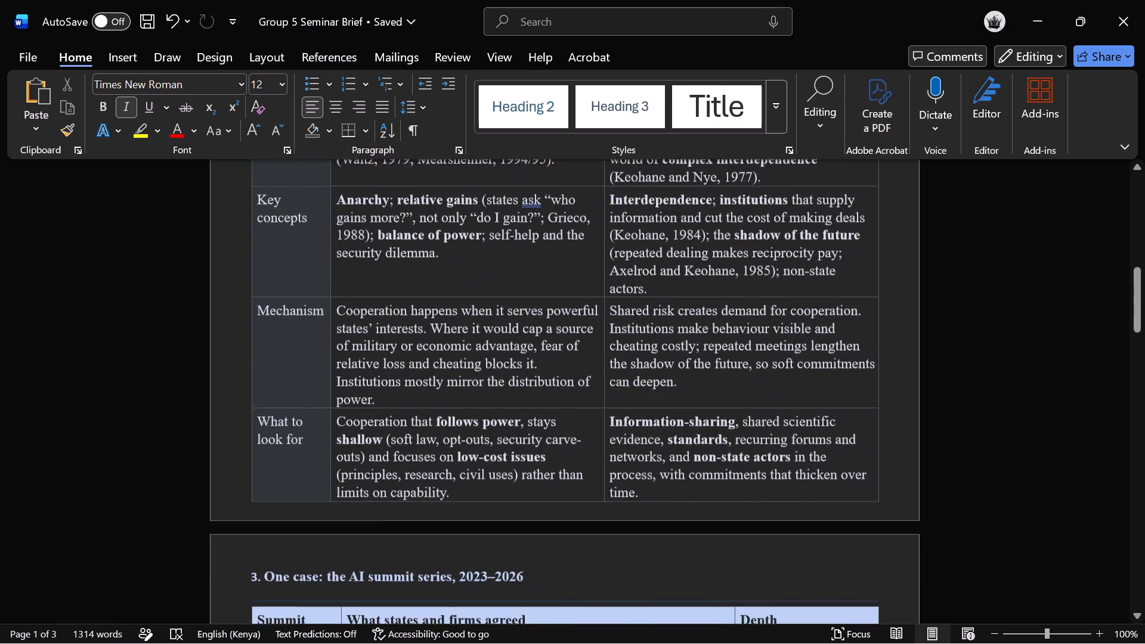
scroll(665, 499, down, 12)
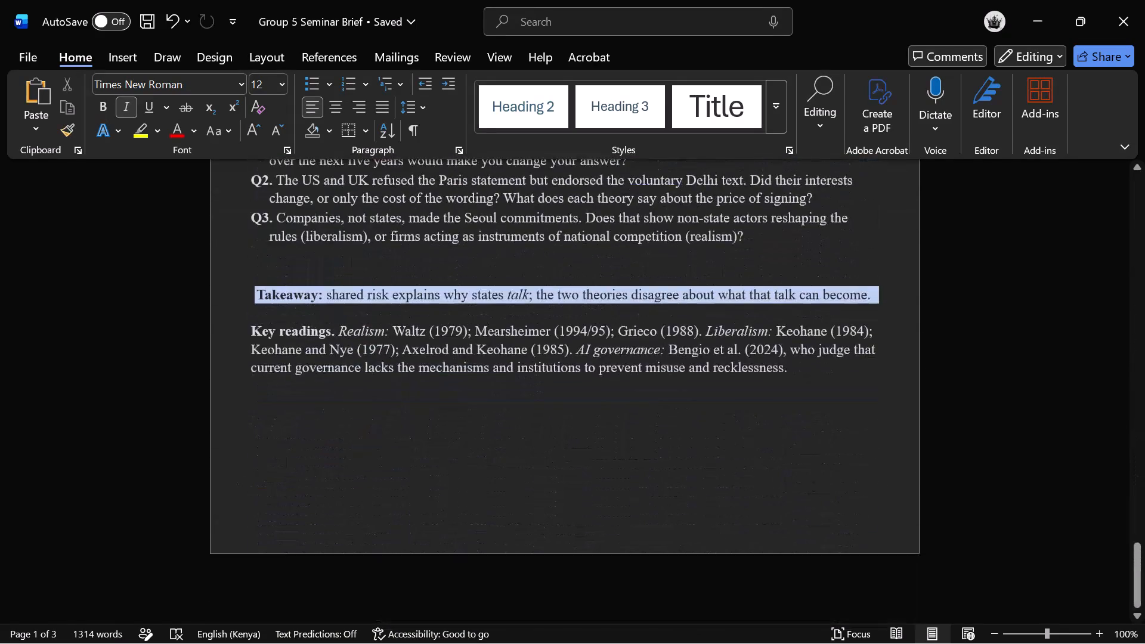
scroll(665, 499, down, 1)
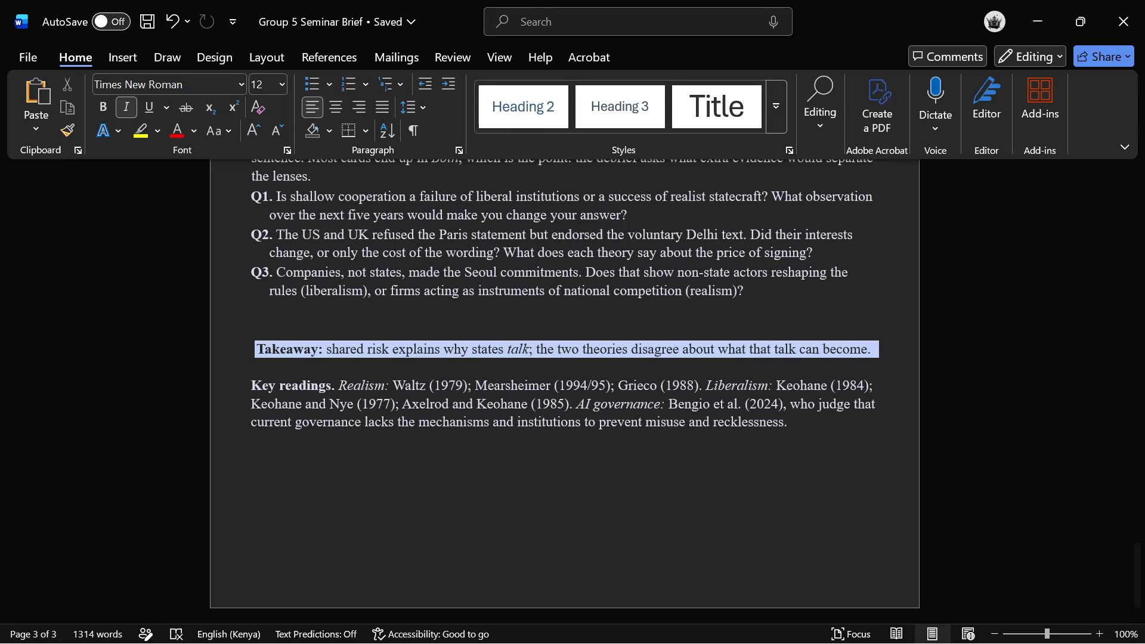
Replace the second "talk" in the Takeaway line with "conversation", so it reads "what that conversation can become".
scroll(665, 499, up, 2)
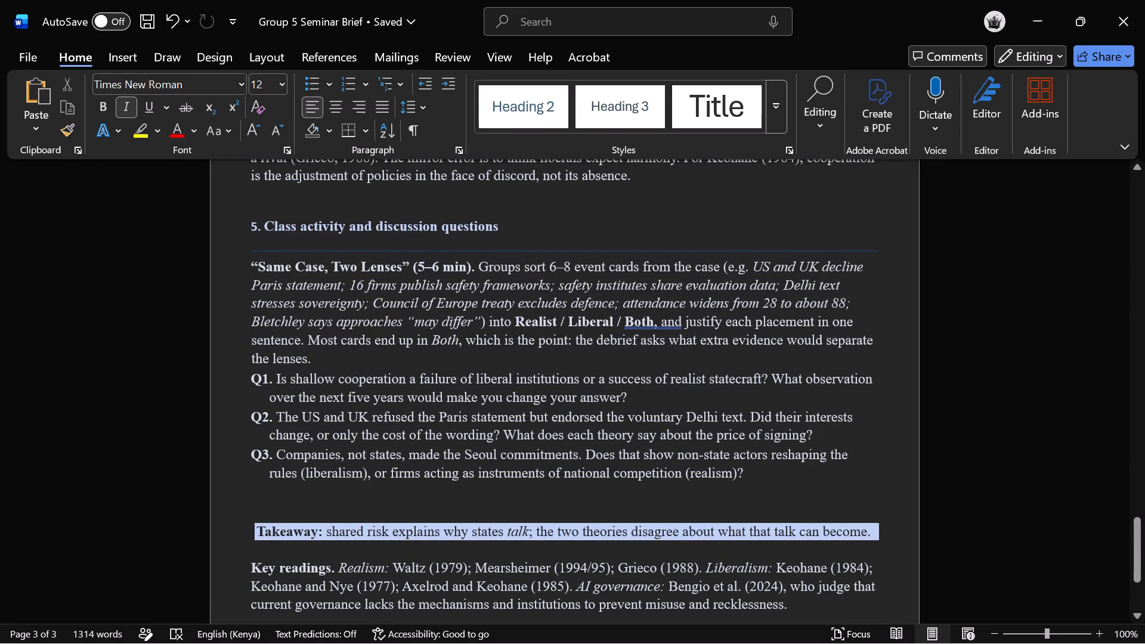
scroll(665, 499, up, 1)
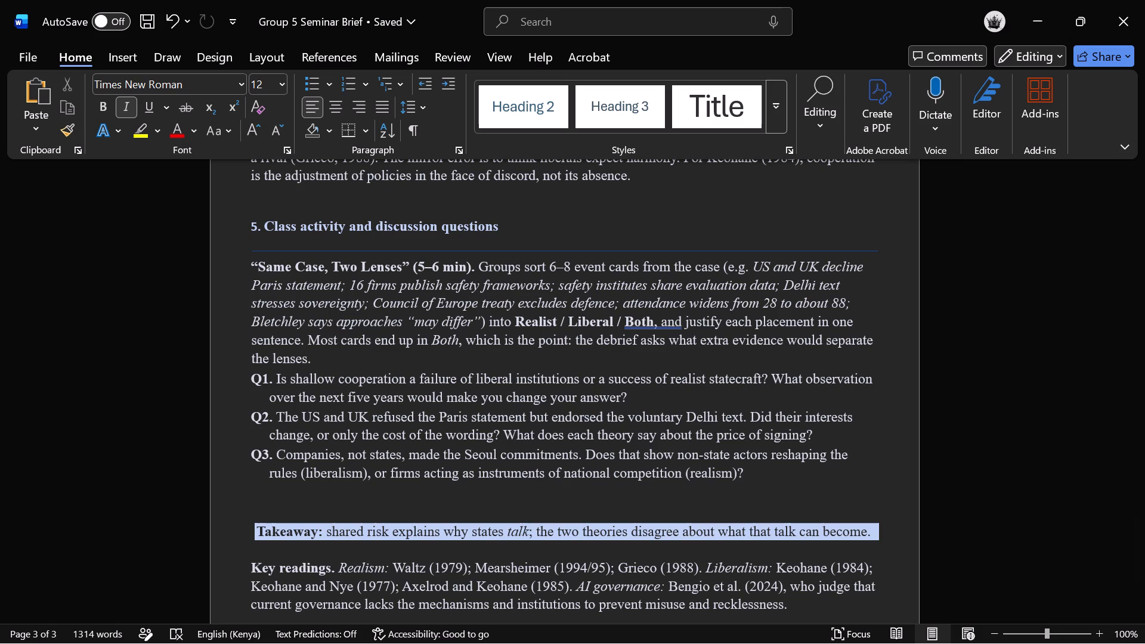
click(799, 527)
key(BackSpace)
key(BackSpace)
key(BackSpace)
key(BackSpace)
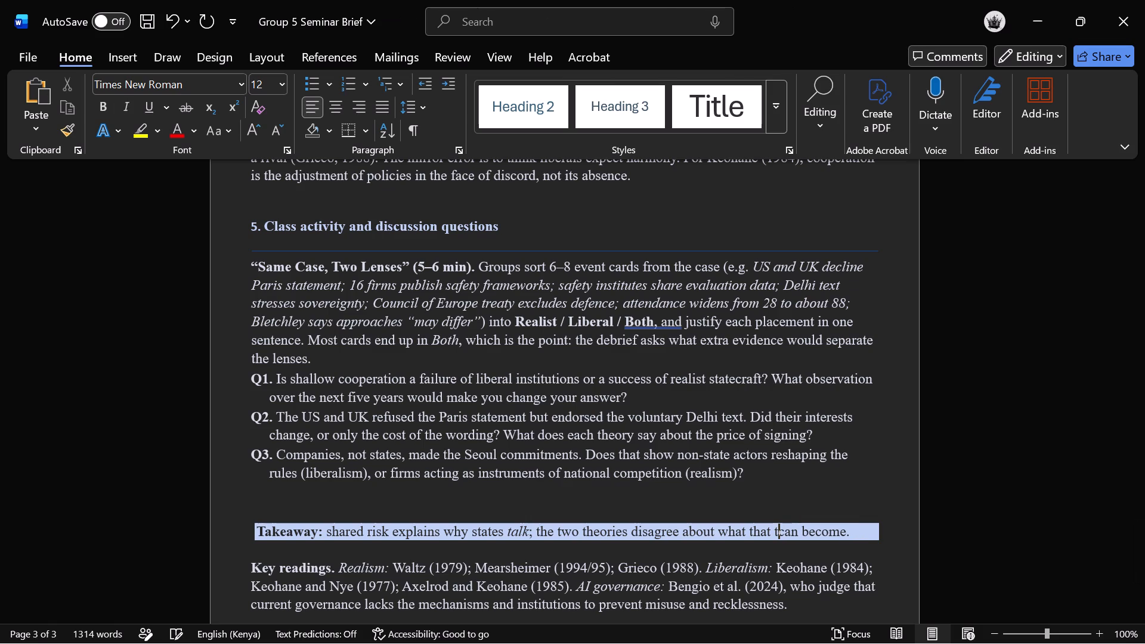
key(BackSpace)
text(conversation)
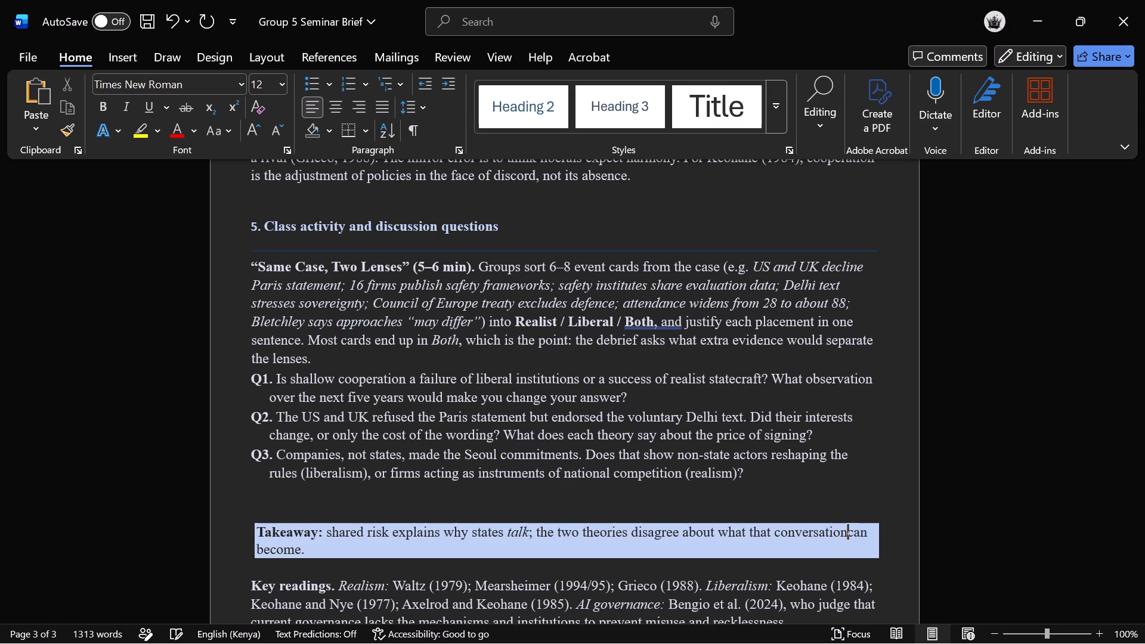
key(space)
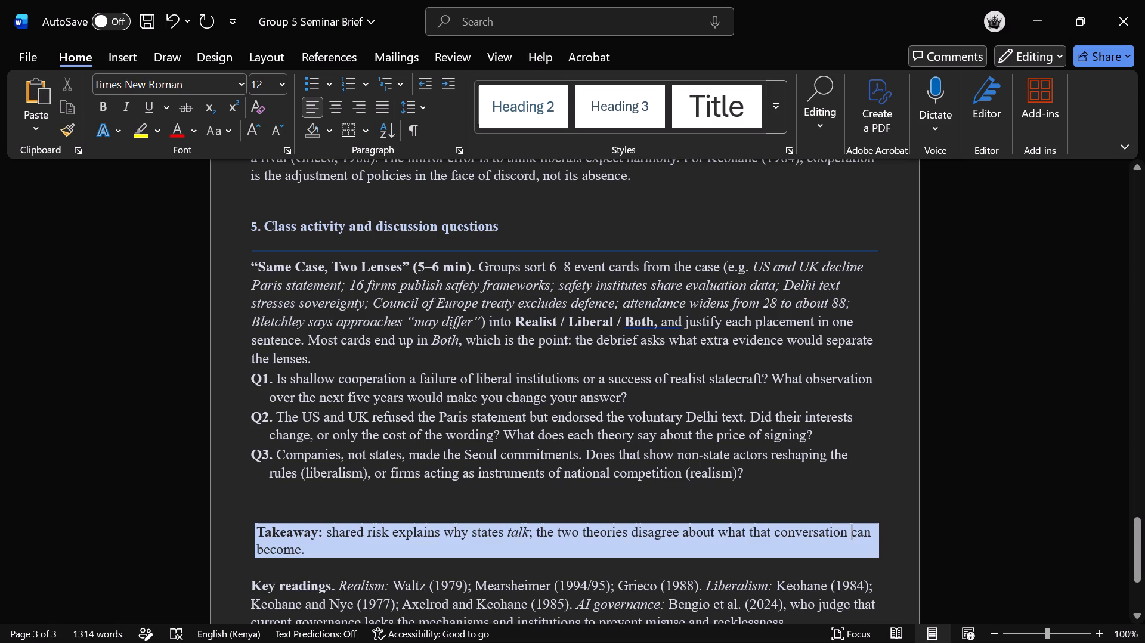
Delete the space between "Both," and "and" in the "Same Case, Two Lenses" paragraph.
click(661, 321)
key(BackSpace)
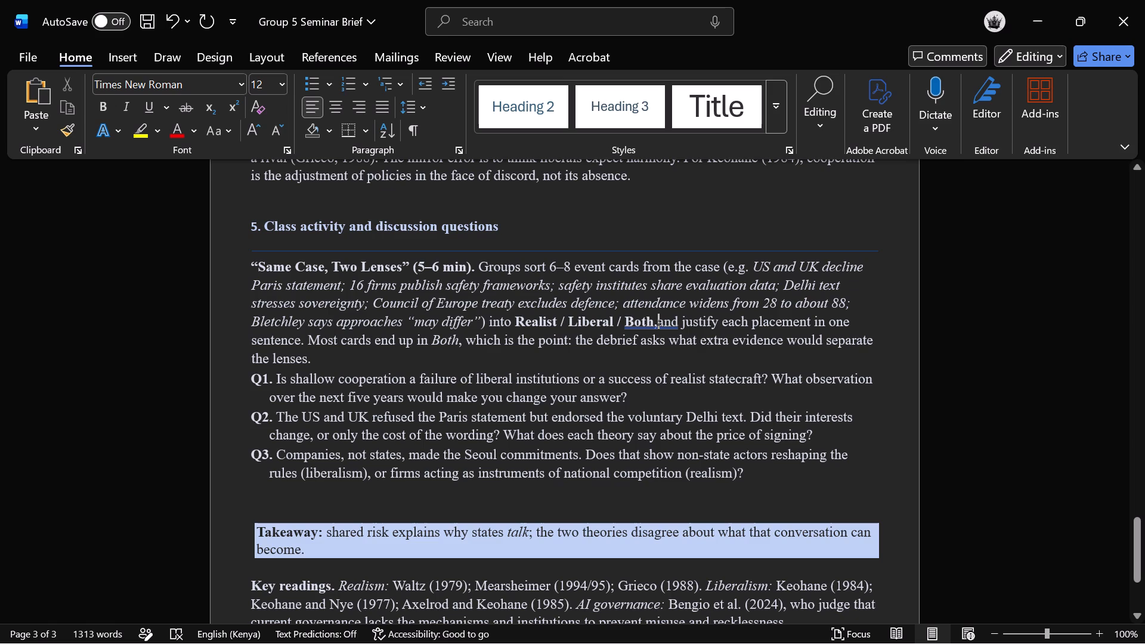
Review the document from the key readings back up through the summit and stress-test tables to the title.
scroll(618, 473, down, 2)
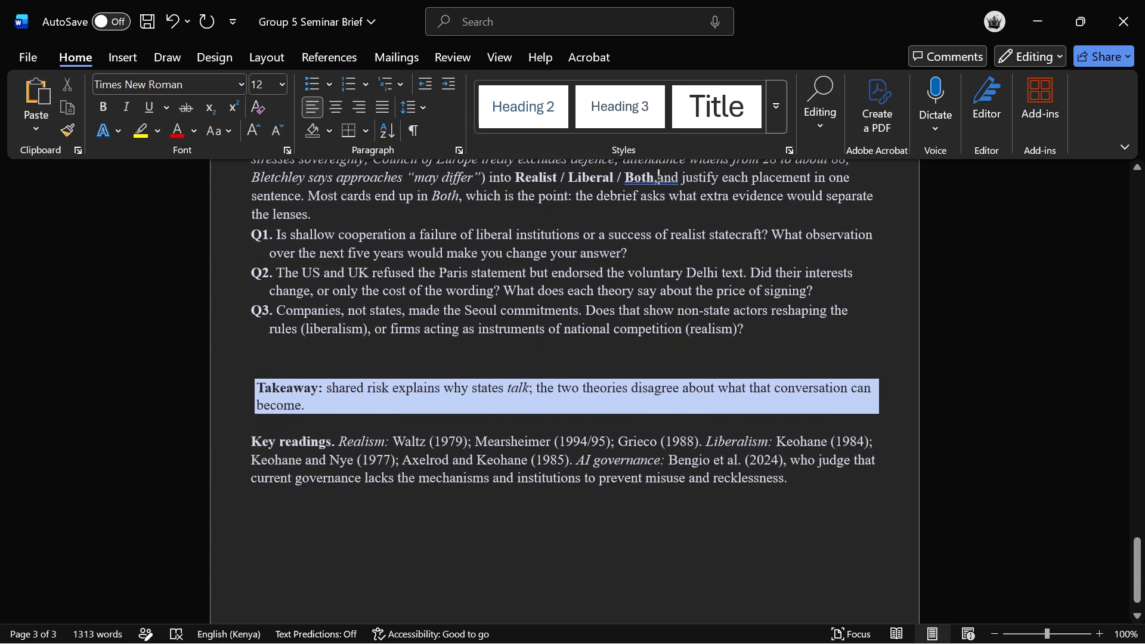
scroll(618, 473, down, 3)
scroll(618, 473, up, 6)
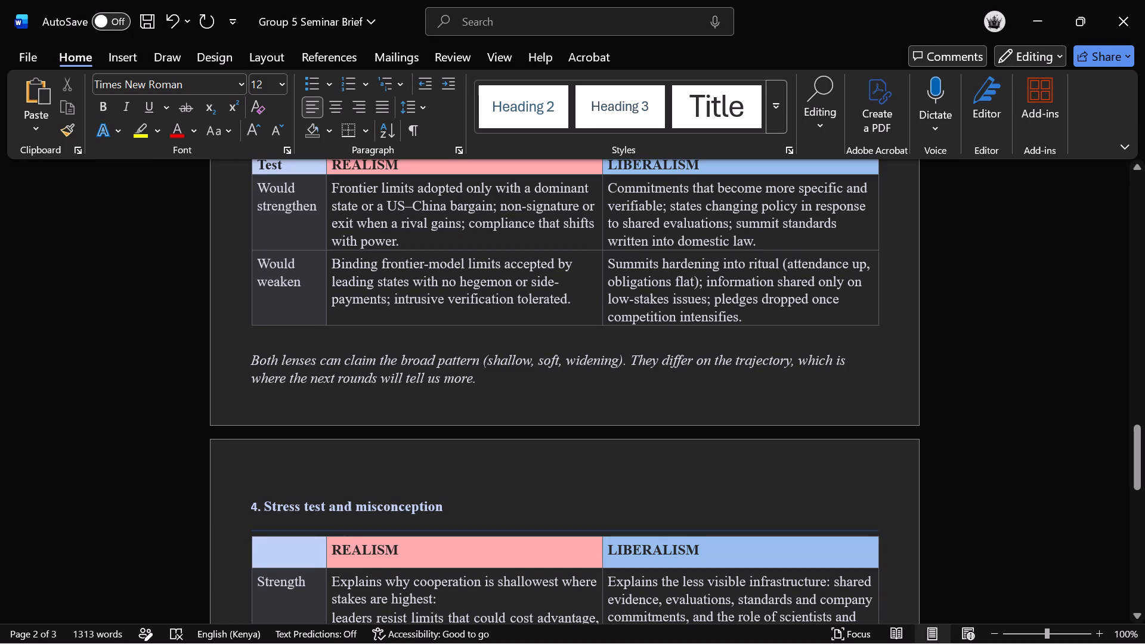
scroll(429, 410, up, 1)
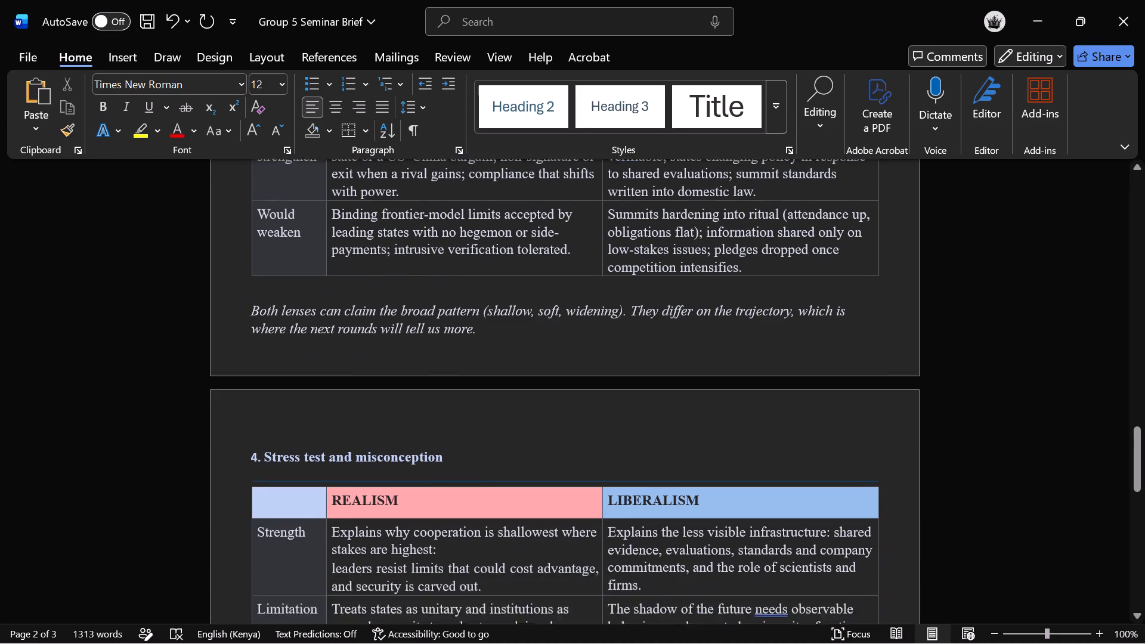
scroll(429, 410, up, 1)
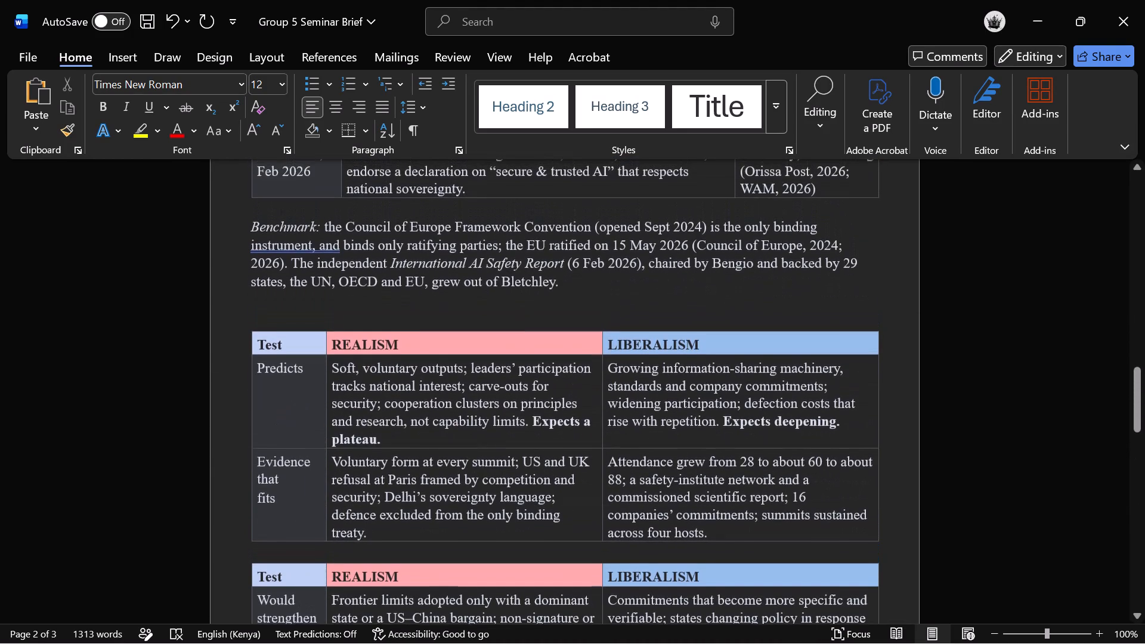
scroll(429, 410, up, 3)
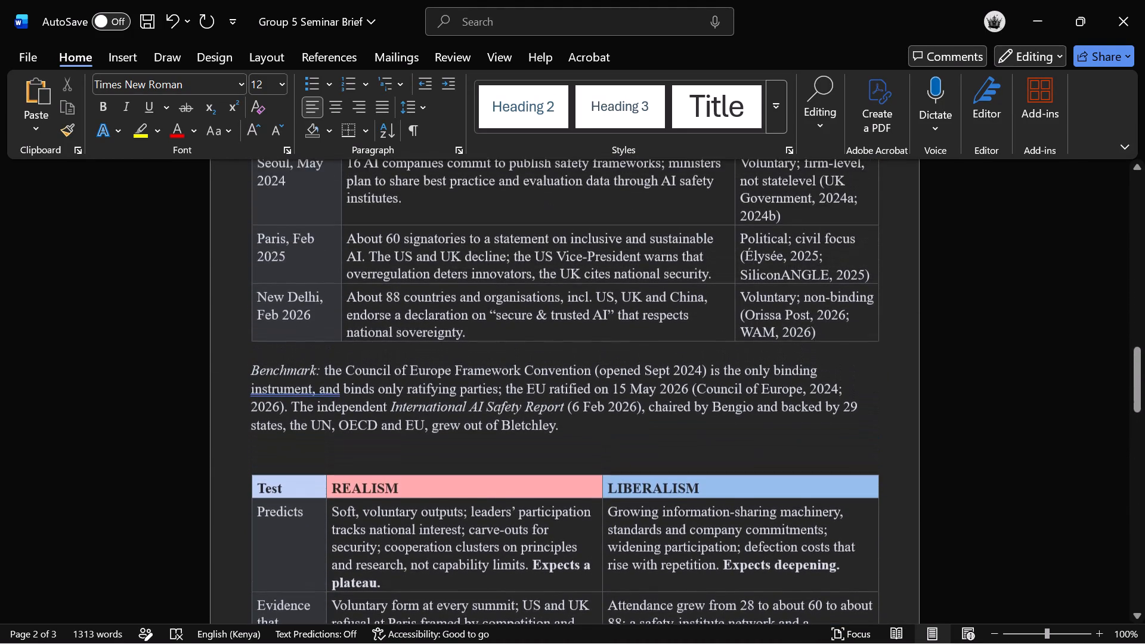
scroll(429, 410, up, 3)
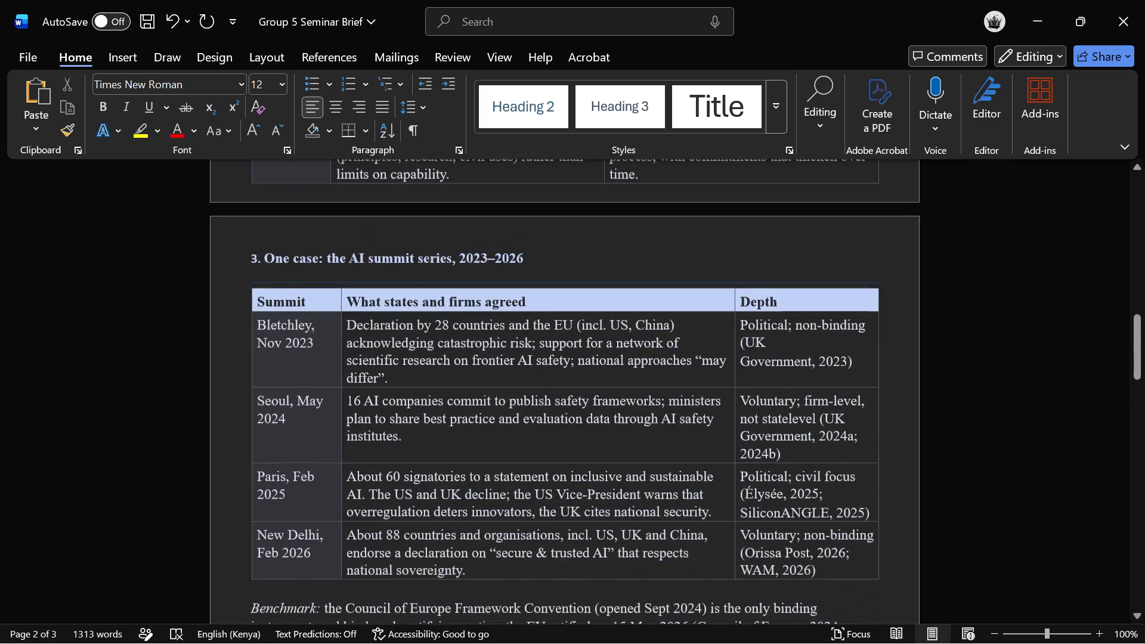
scroll(429, 410, up, 6)
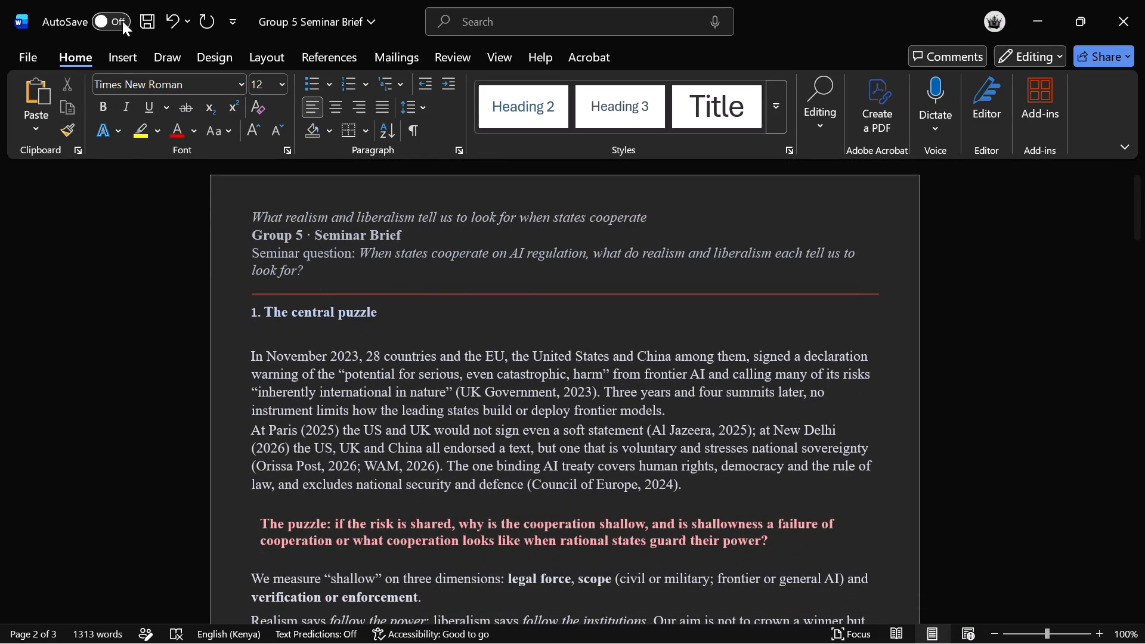
Save the edited seminar brief.
click(145, 22)
Switch to File Explorer and share the Group 5 Seminar Brief Word document from Downloads with the suggested contact beside My Phone.
click(33, 58)
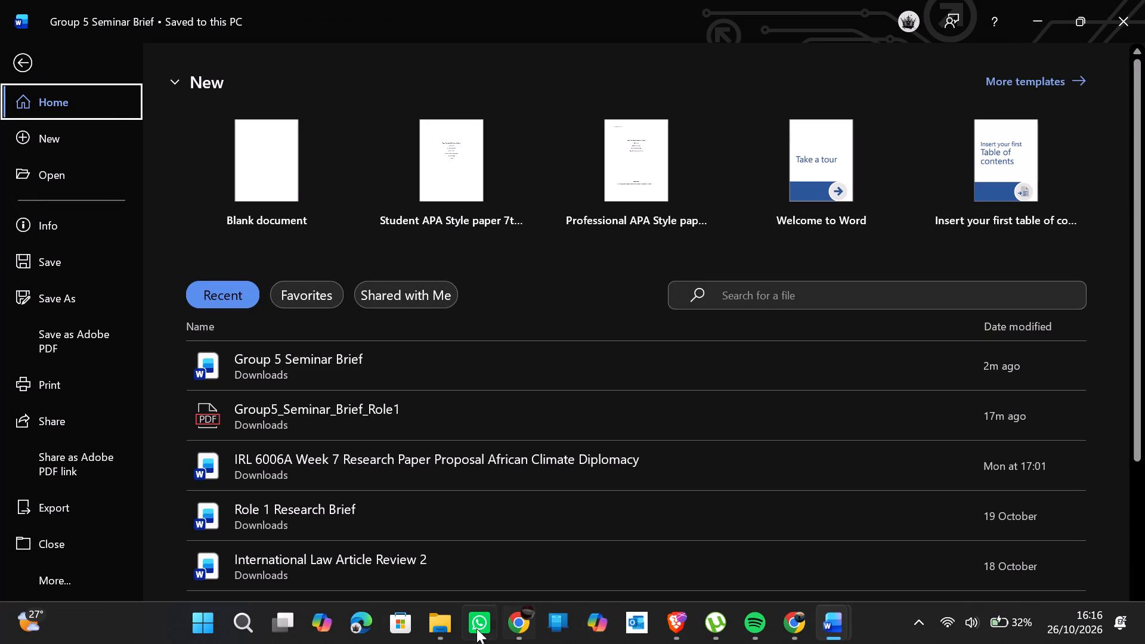
click(449, 630)
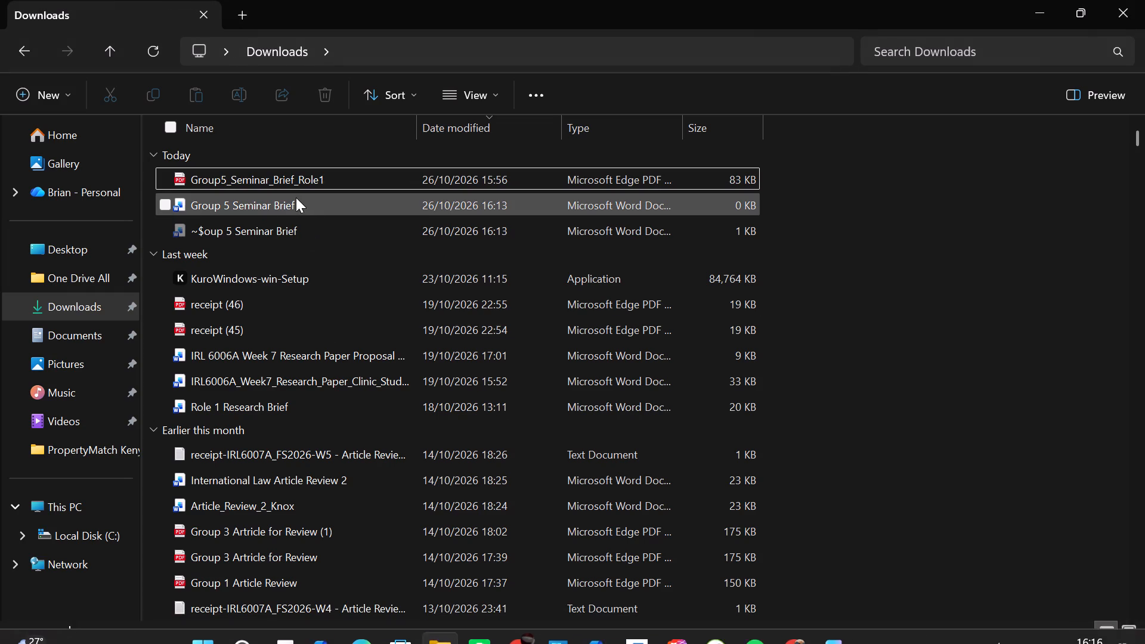
click(287, 211)
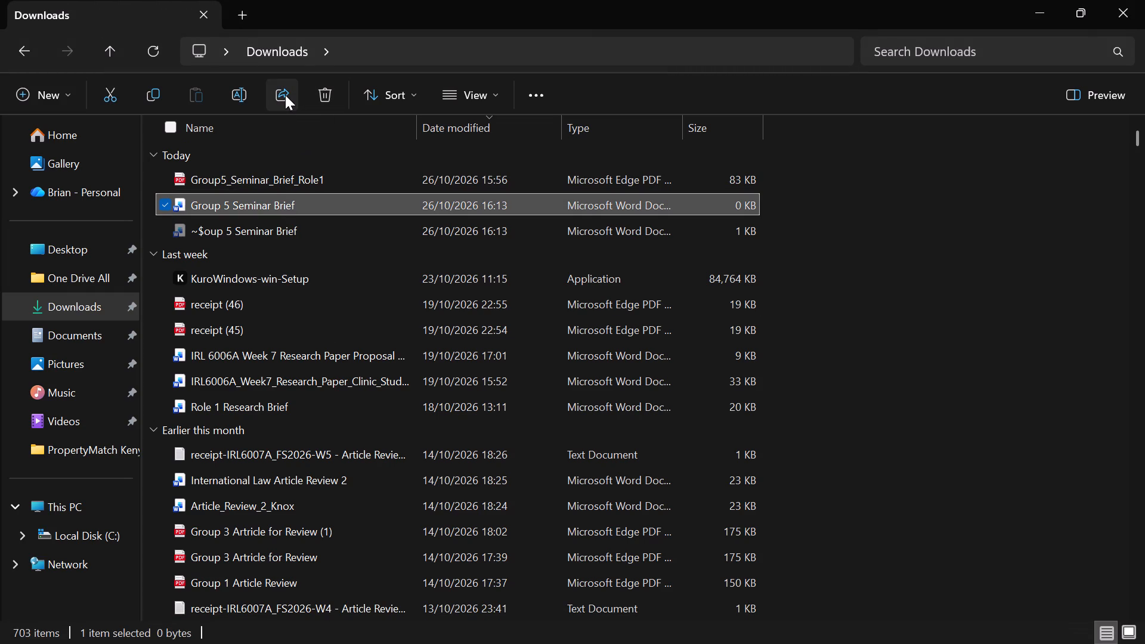
click(285, 95)
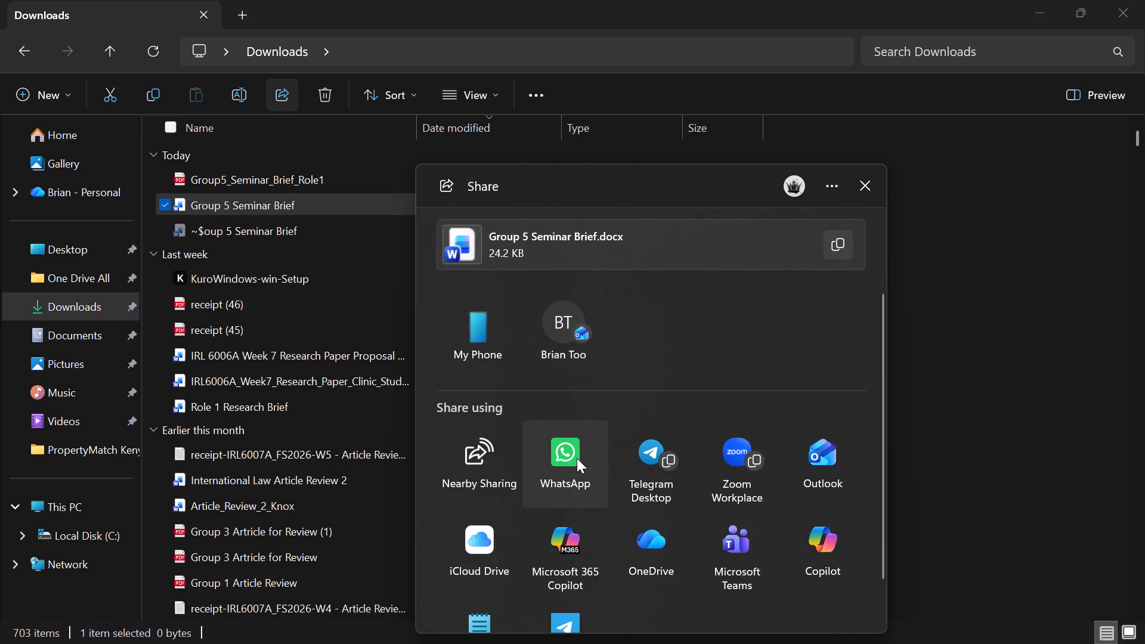
click(572, 370)
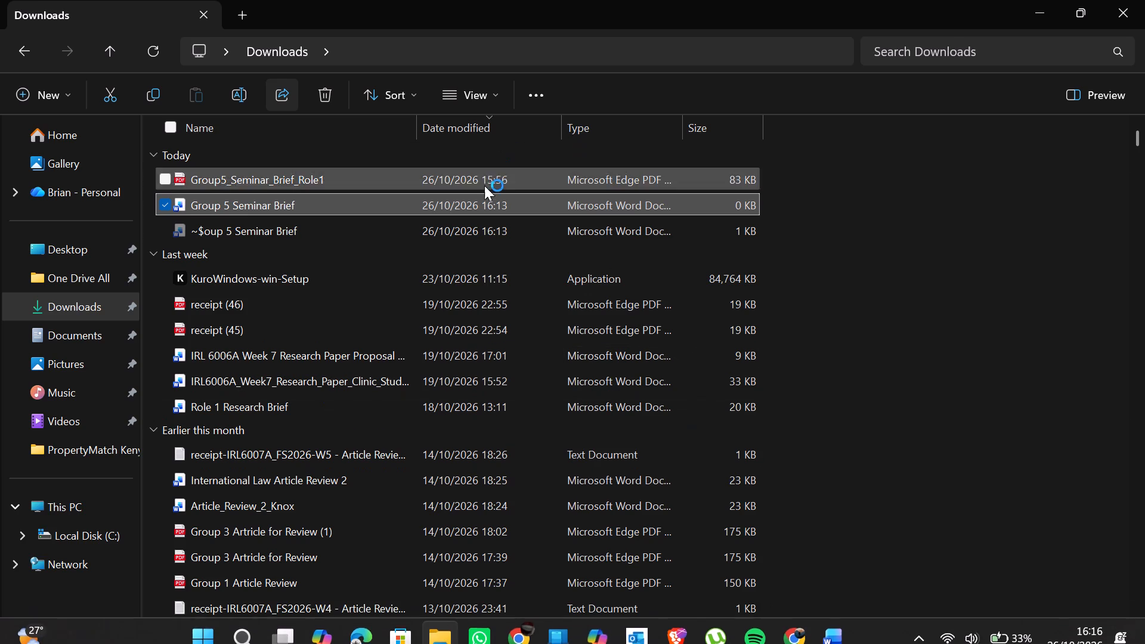
Reopen the sharing options for the Group 5 Seminar Brief Word document in Downloads.
click(476, 203)
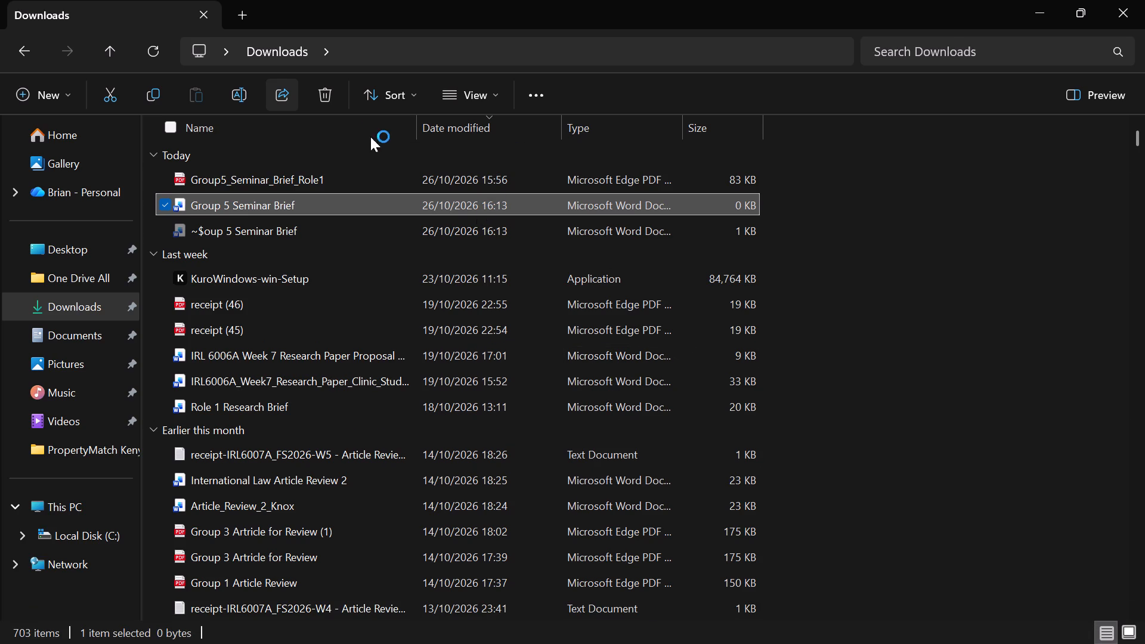
click(289, 95)
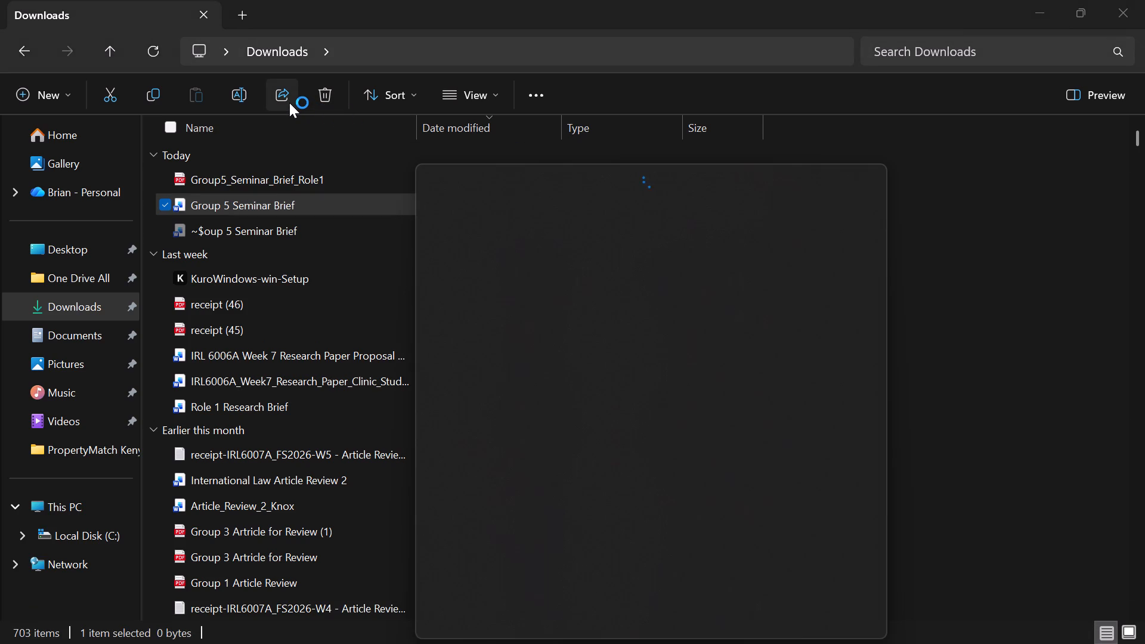
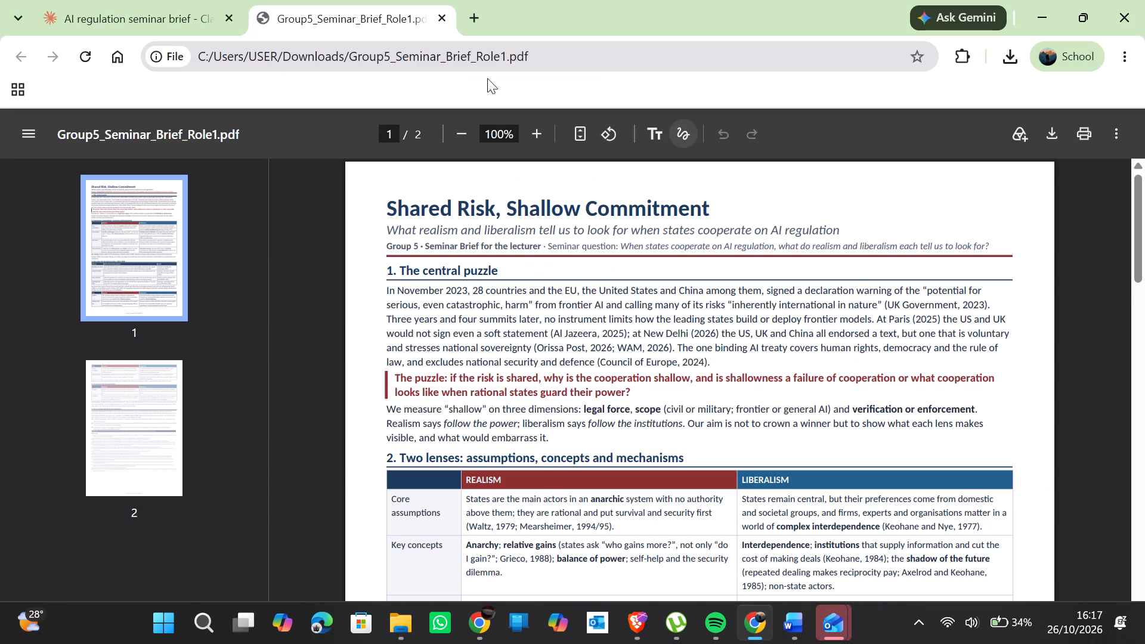
Open a new blank browser tab alongside the Group 5 seminar brief PDF.
click(477, 21)
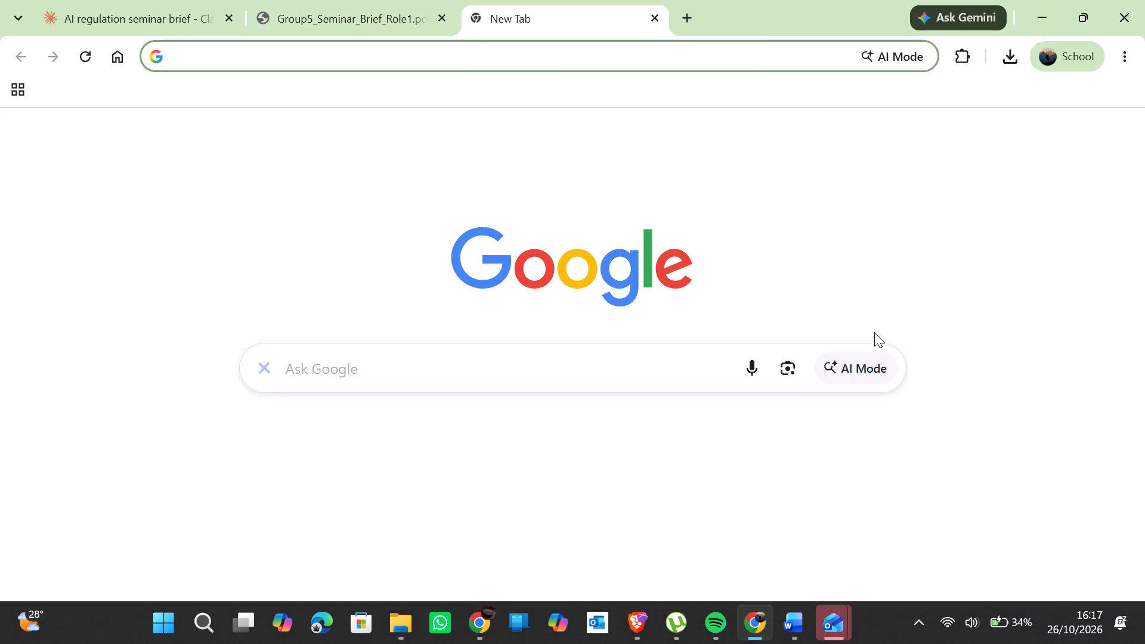